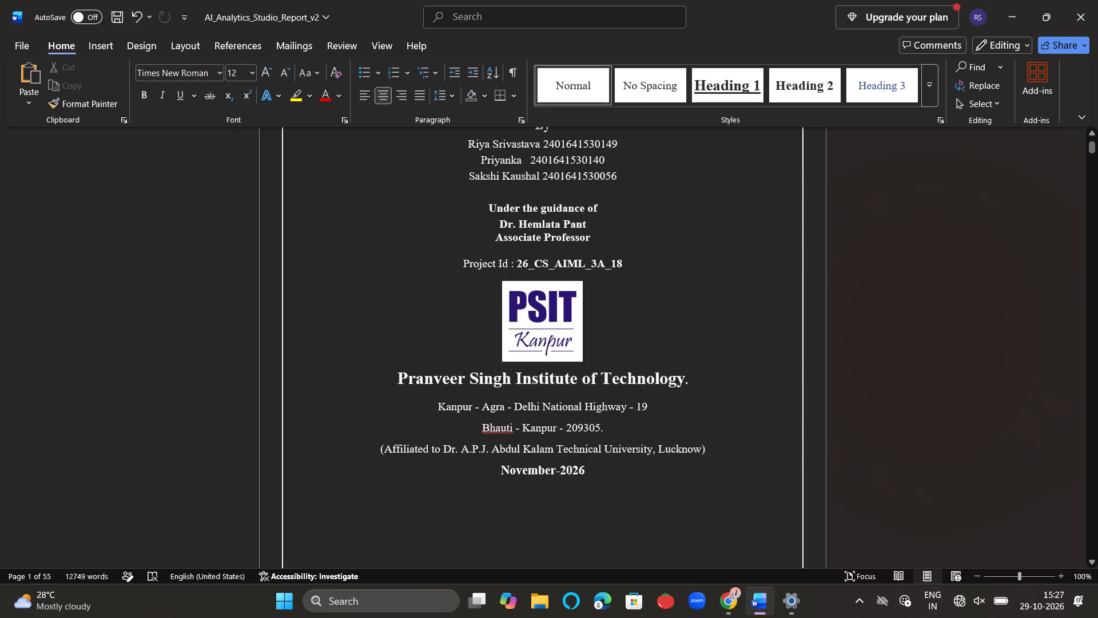
# Review the team member entries on the title page and the submitter names on the declaration page.
pyautogui.scroll(2, 599, 425)
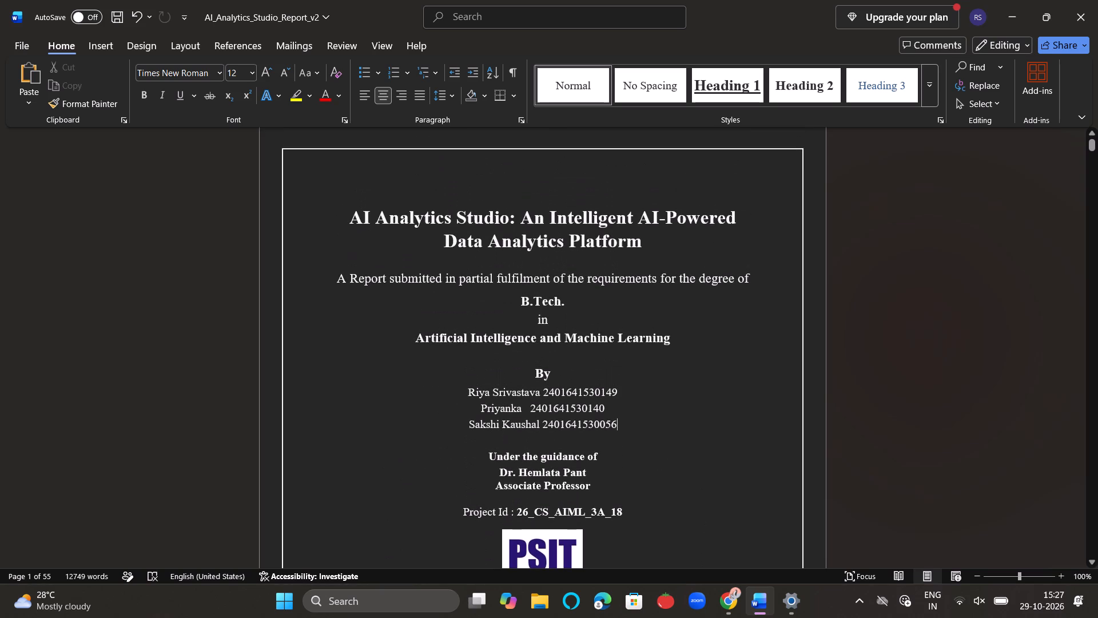
pyautogui.scroll(-2, 599, 425)
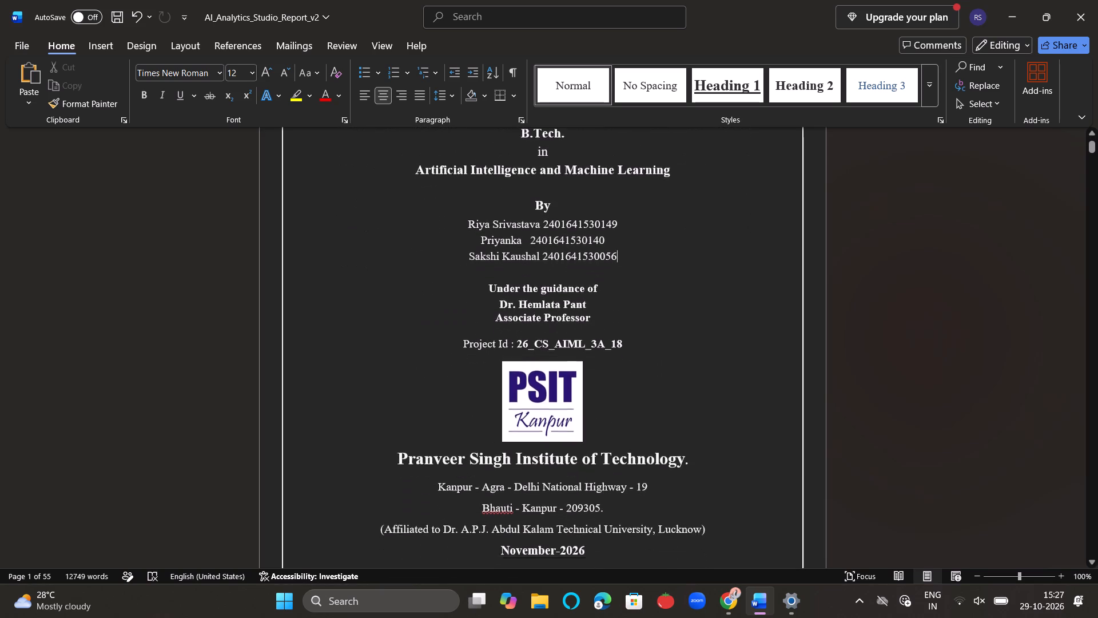
pyautogui.scroll(-1, 599, 425)
pyautogui.scroll(1, 599, 425)
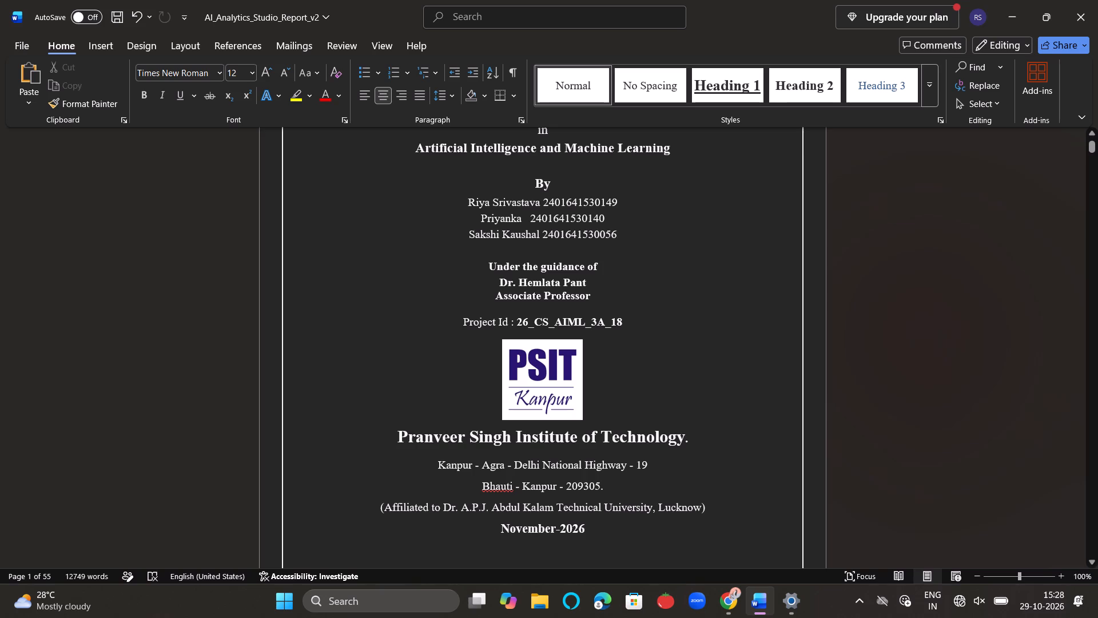
pyautogui.click(619, 236)
pyautogui.scroll(-1, 619, 236)
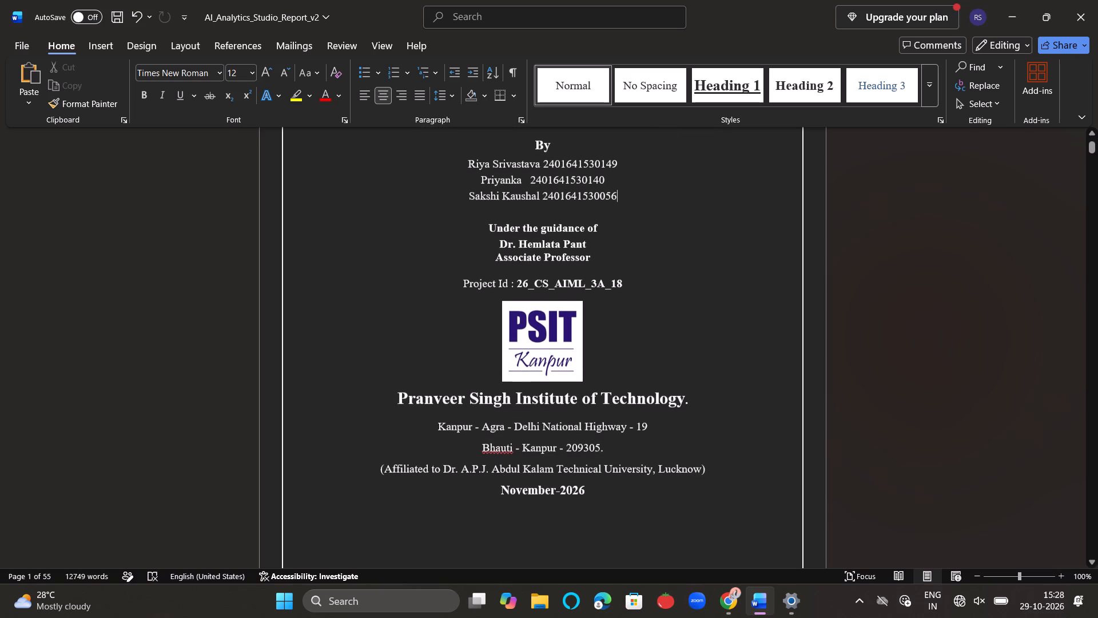
pyautogui.scroll(-2, 619, 236)
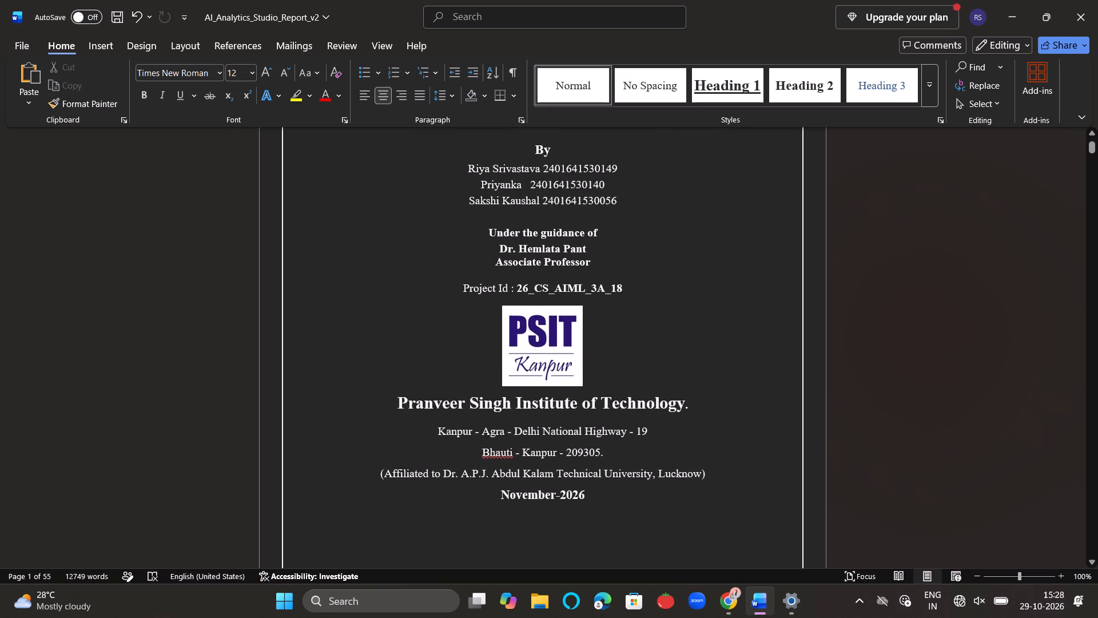
pyautogui.scroll(-2, 619, 236)
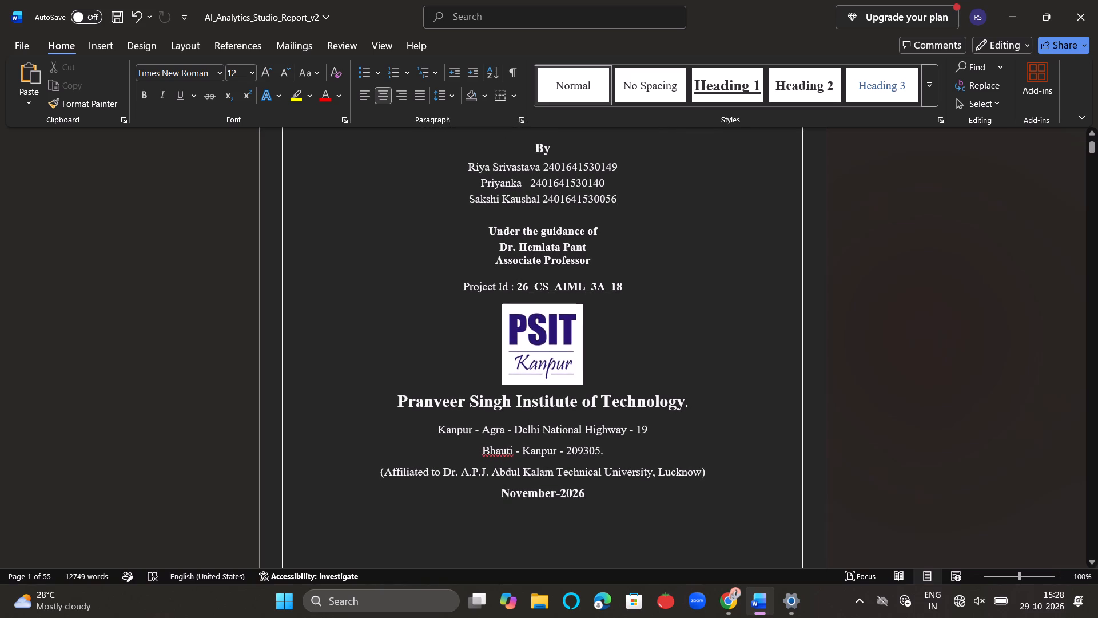
pyautogui.scroll(-3, 619, 236)
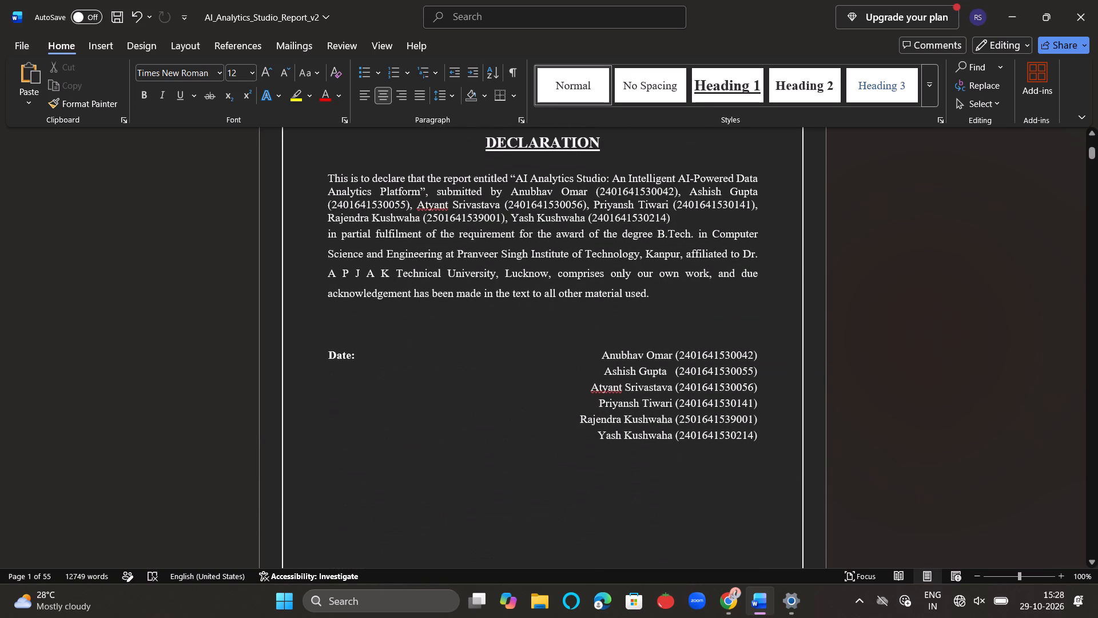
pyautogui.scroll(1, 619, 236)
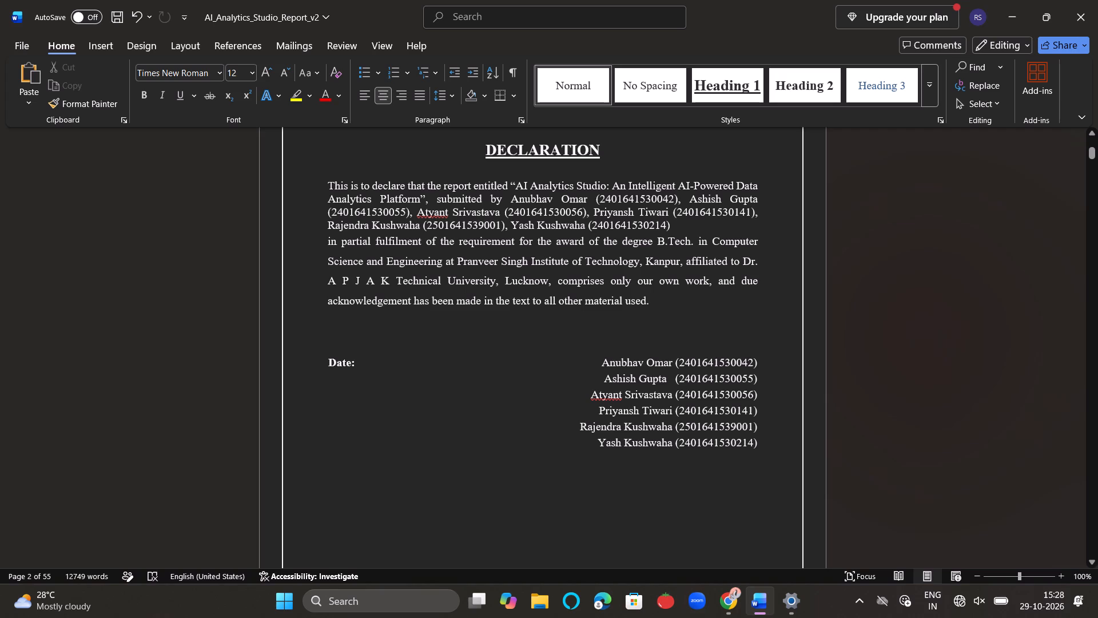
# Replace the first submitter in the declaration paragraph with the title page's first team member, putting the roll number in parentheses.
pyautogui.click(678, 199)
pyautogui.press('BackSpace')
pyautogui.press('BackSpace')
pyautogui.press('BackSpace')
pyautogui.press('BackSpace')
pyautogui.press('BackSpace')
pyautogui.press('BackSpace')
pyautogui.press('BackSpace')
pyautogui.press('BackSpace')
pyautogui.press('BackSpace')
pyautogui.press('BackSpace')
pyautogui.press('BackSpace')
pyautogui.press('BackSpace')
pyautogui.press('BackSpace')
pyautogui.press('BackSpace')
pyautogui.press('BackSpace')
pyautogui.press('BackSpace')
pyautogui.press('BackSpace')
pyautogui.press('BackSpace')
pyautogui.press('BackSpace')
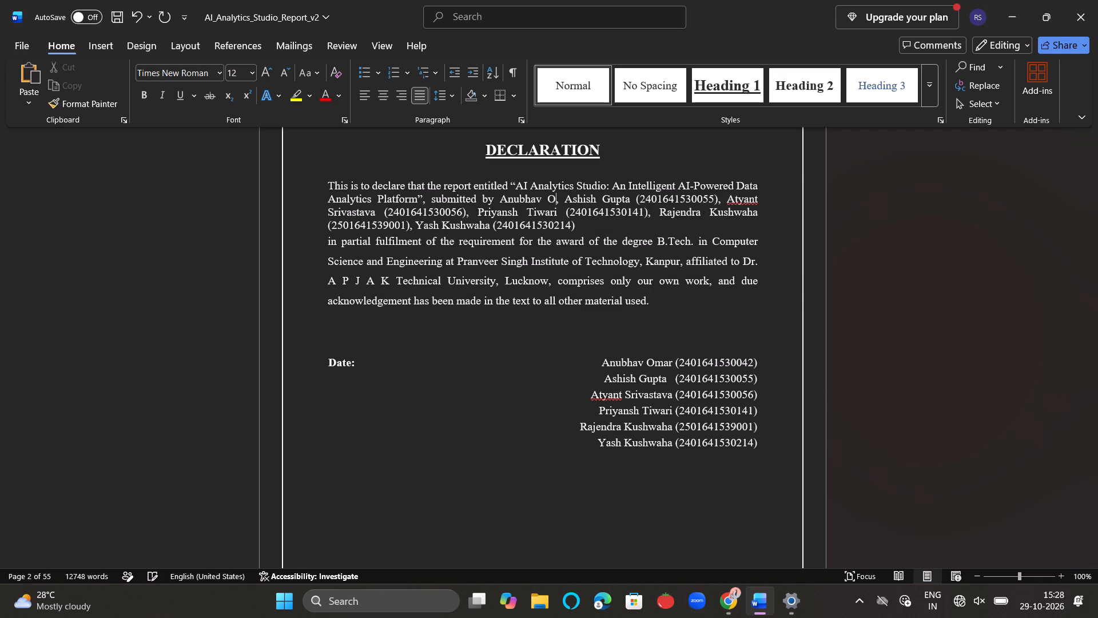
pyautogui.press('BackSpace')
pyautogui.press('BackSpace')
pyautogui.press('BackSpace')
pyautogui.press('BackSpace')
pyautogui.press('BackSpace')
pyautogui.press('BackSpace')
pyautogui.press('BackSpace')
pyautogui.press('BackSpace')
pyautogui.press('BackSpace')
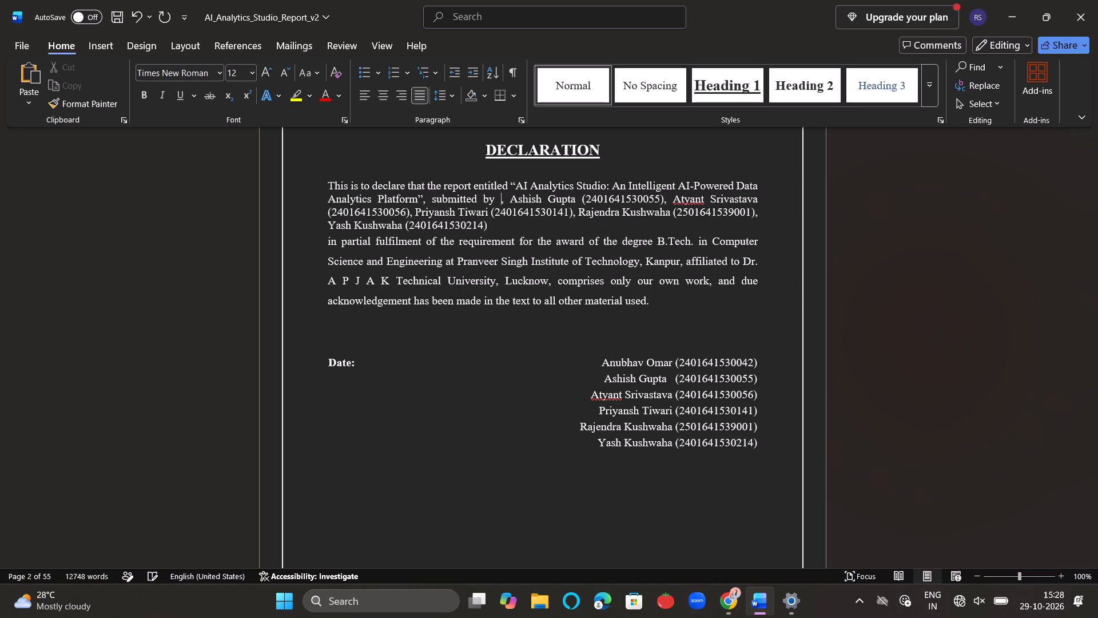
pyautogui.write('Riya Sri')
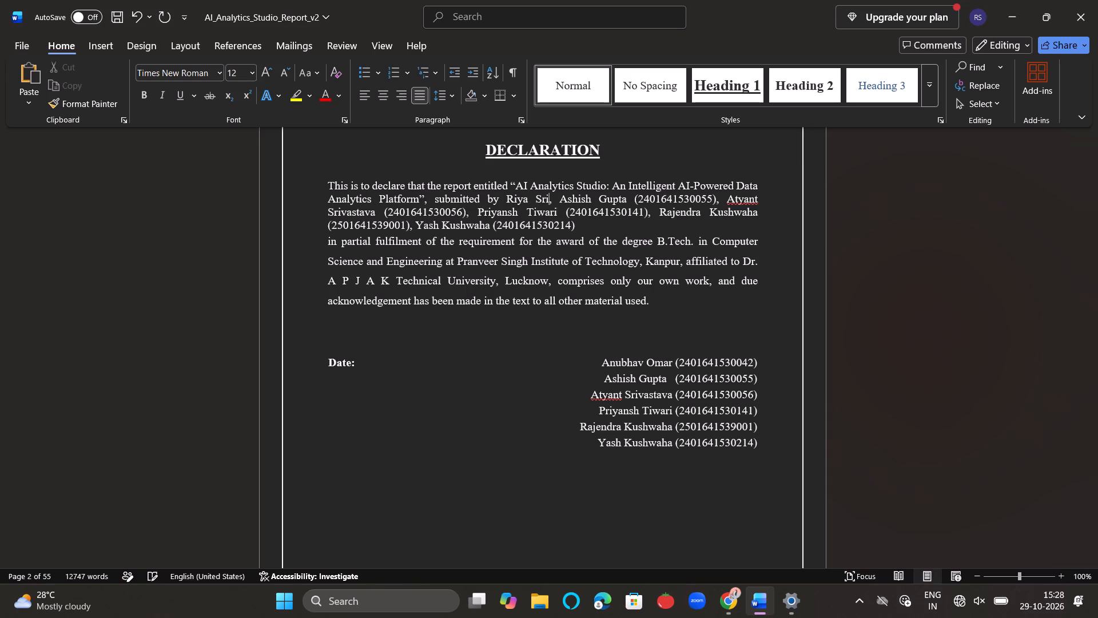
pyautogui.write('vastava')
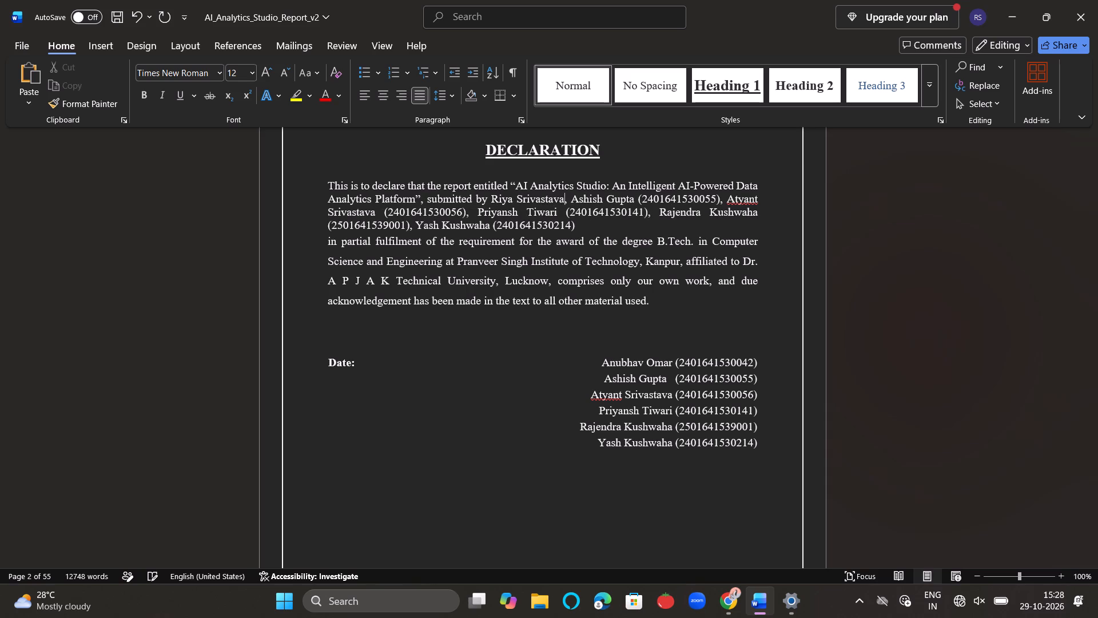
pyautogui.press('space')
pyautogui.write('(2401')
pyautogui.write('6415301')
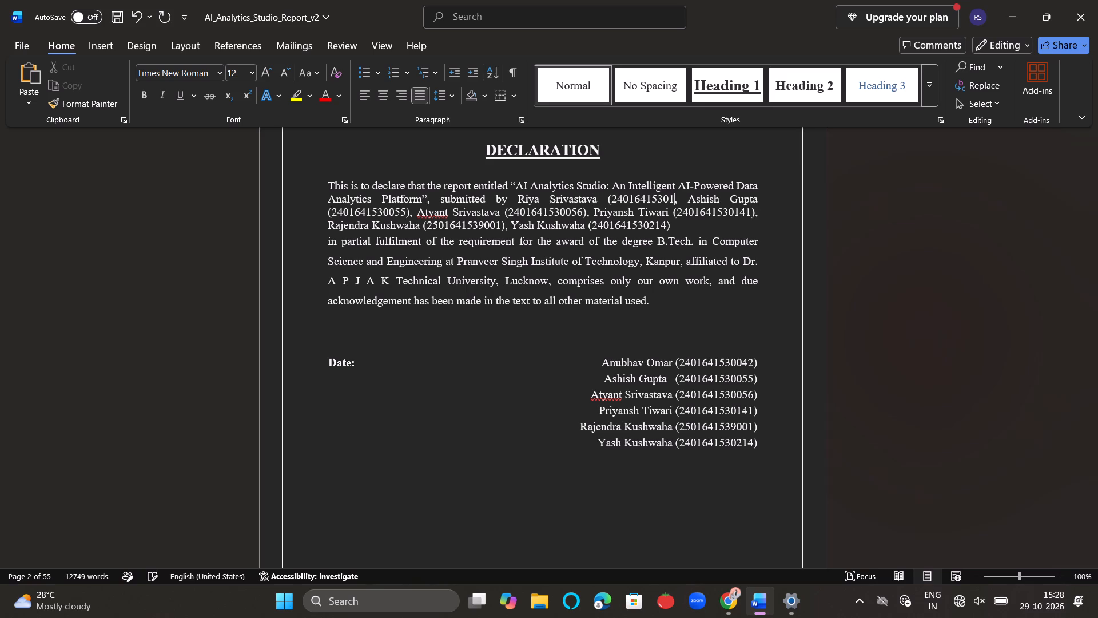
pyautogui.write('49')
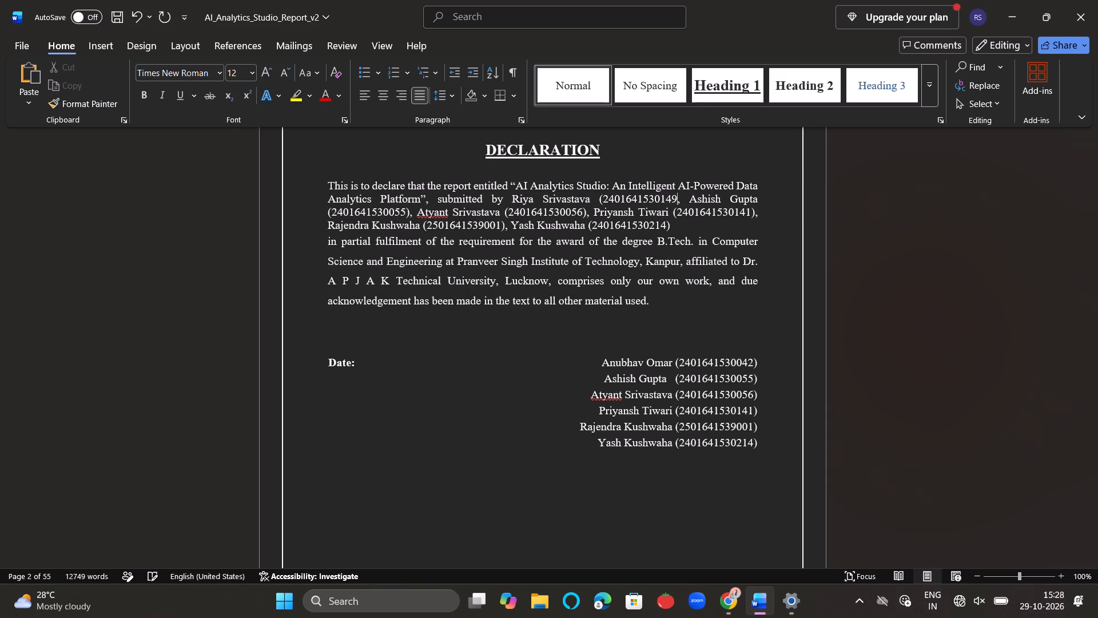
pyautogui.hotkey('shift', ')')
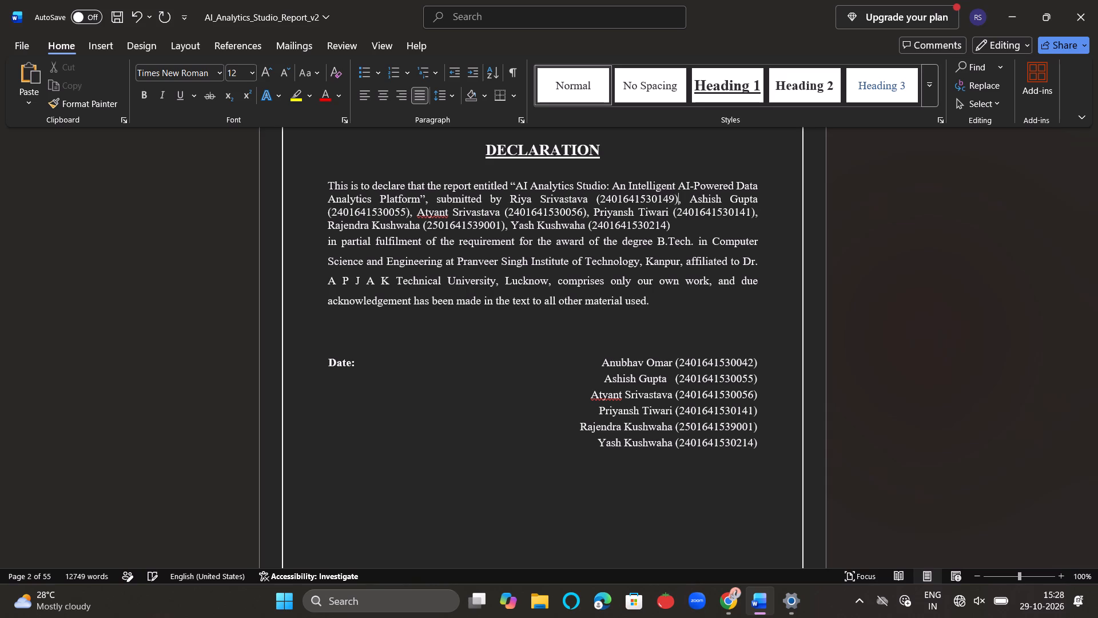
# Replace the second submitter in the declaration paragraph with the title page's second team member, followed by an empty pair of parentheses.
pyautogui.click(409, 214)
pyautogui.press('BackSpace')
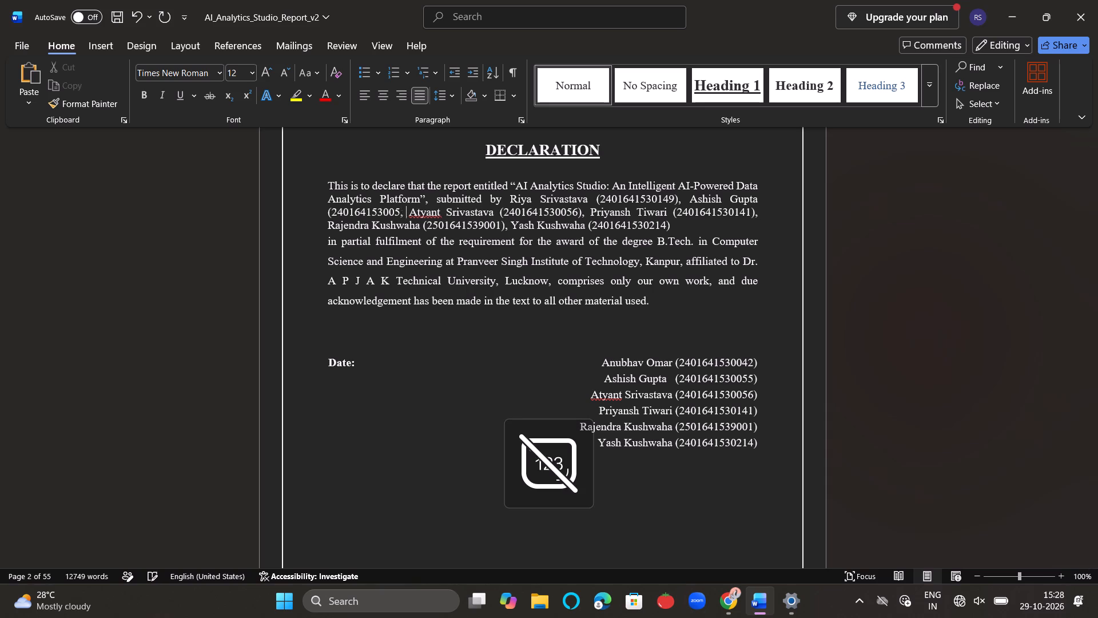
pyautogui.press('BackSpace')
pyautogui.press('BackSpace')
pyautogui.press('BackSpace')
pyautogui.press('BackSpace')
pyautogui.press('BackSpace')
pyautogui.press('BackSpace')
pyautogui.press('BackSpace')
pyautogui.press('BackSpace')
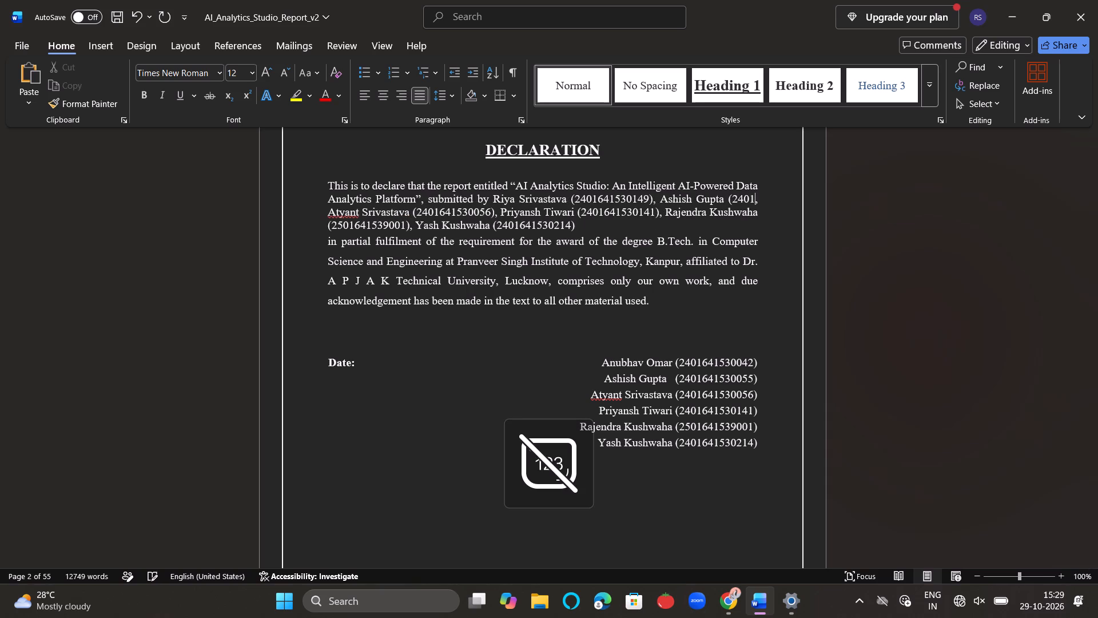
pyautogui.press('BackSpace')
pyautogui.press('BackSpace')
pyautogui.press('BackSpace')
pyautogui.press('BackSpace')
pyautogui.press('BackSpace')
pyautogui.press('BackSpace')
pyautogui.press('BackSpace')
pyautogui.press('BackSpace')
pyautogui.press('BackSpace')
pyautogui.press('BackSpace')
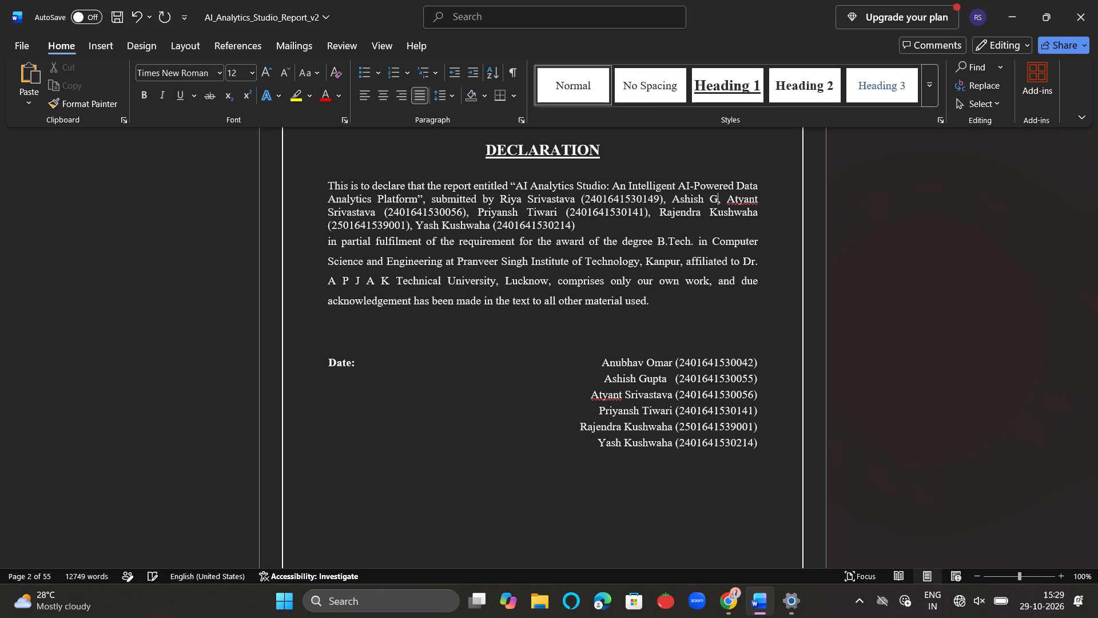
pyautogui.press('BackSpace')
pyautogui.press('BackSpace')
pyautogui.press('BackSpace')
pyautogui.press('BackSpace')
pyautogui.press('BackSpace')
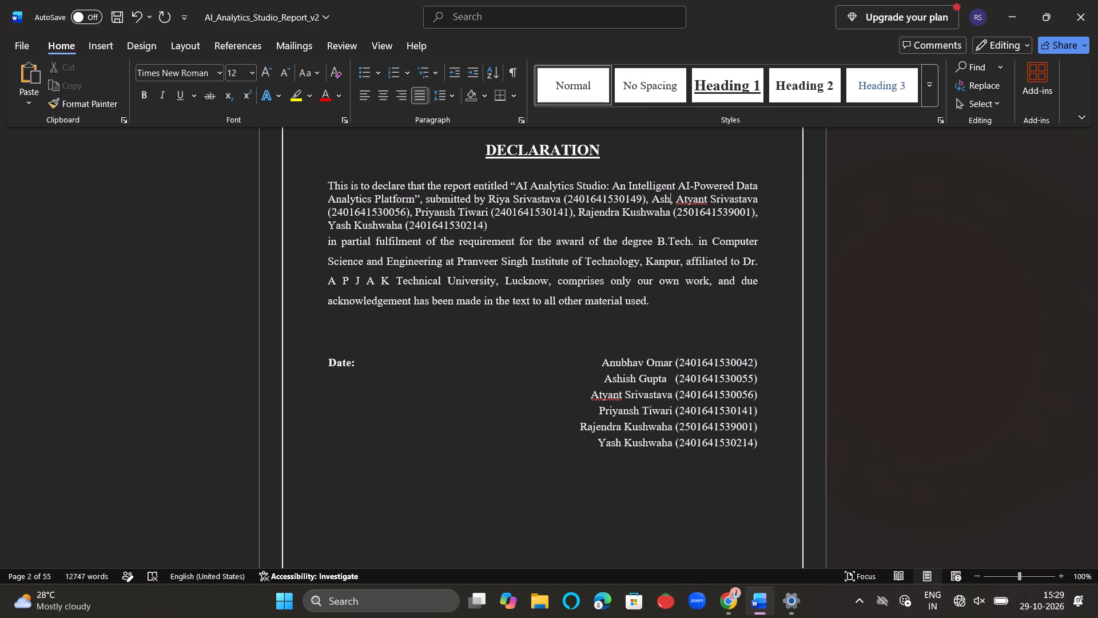
pyautogui.press('BackSpace')
pyautogui.press('BackSpace')
pyautogui.press('BackSpace')
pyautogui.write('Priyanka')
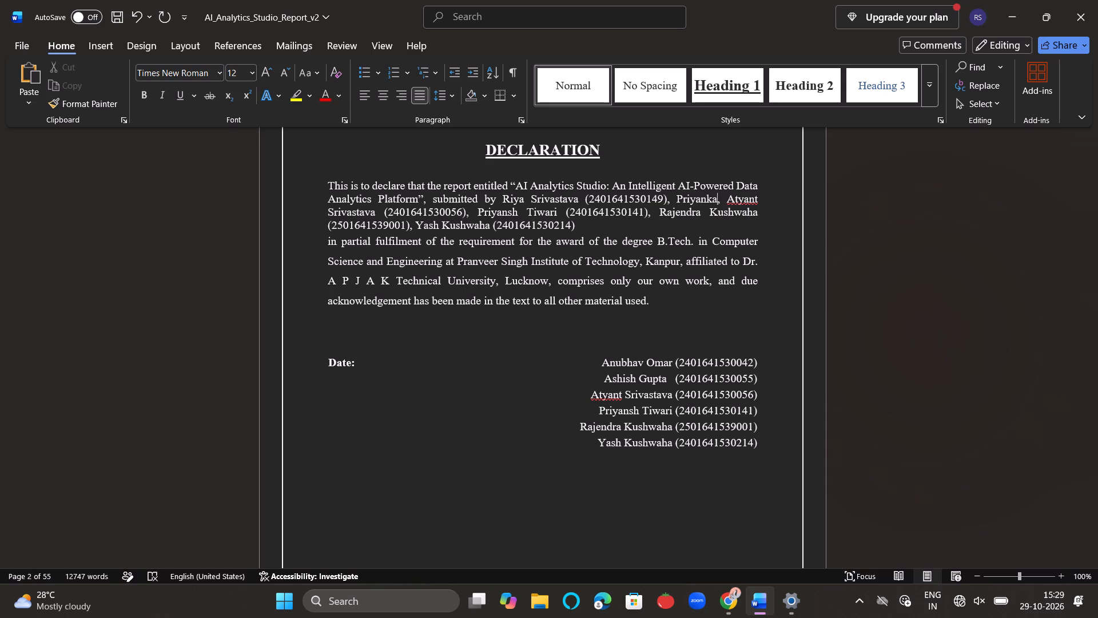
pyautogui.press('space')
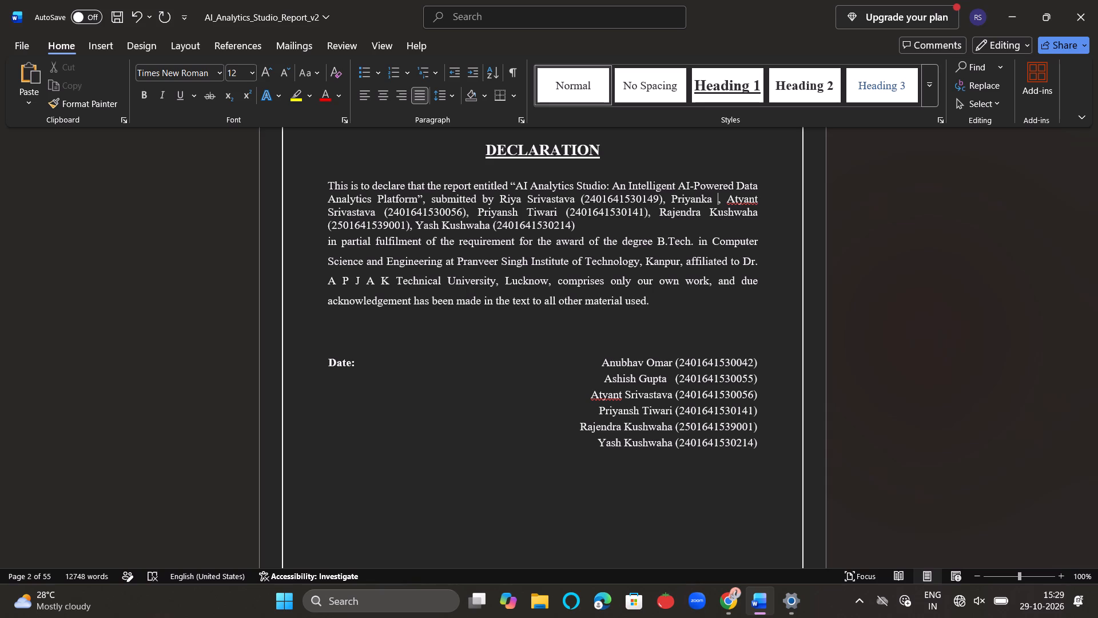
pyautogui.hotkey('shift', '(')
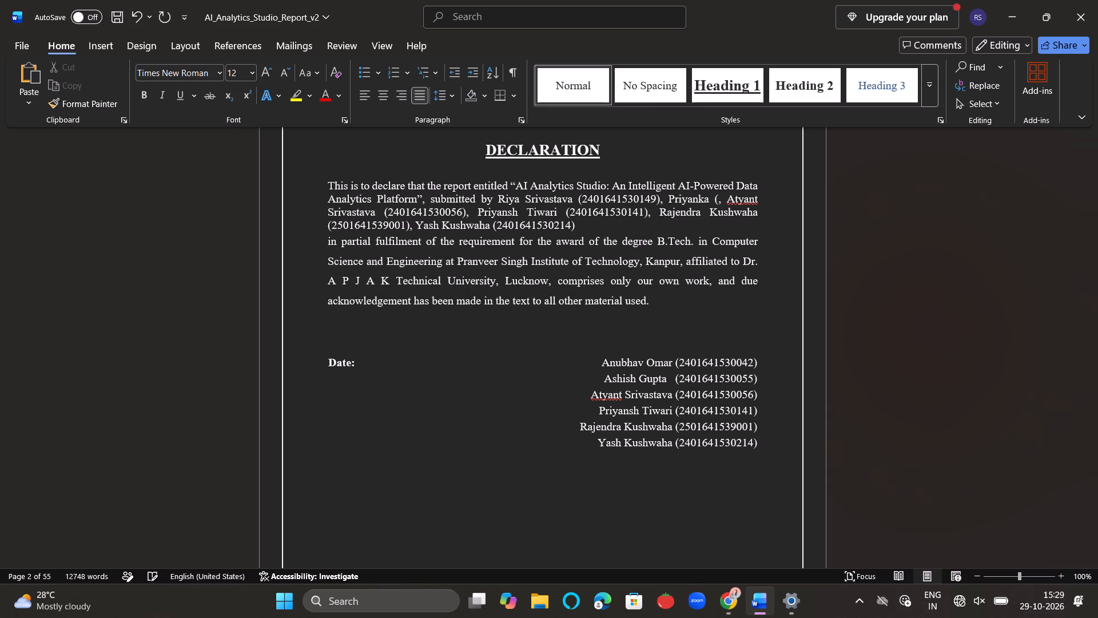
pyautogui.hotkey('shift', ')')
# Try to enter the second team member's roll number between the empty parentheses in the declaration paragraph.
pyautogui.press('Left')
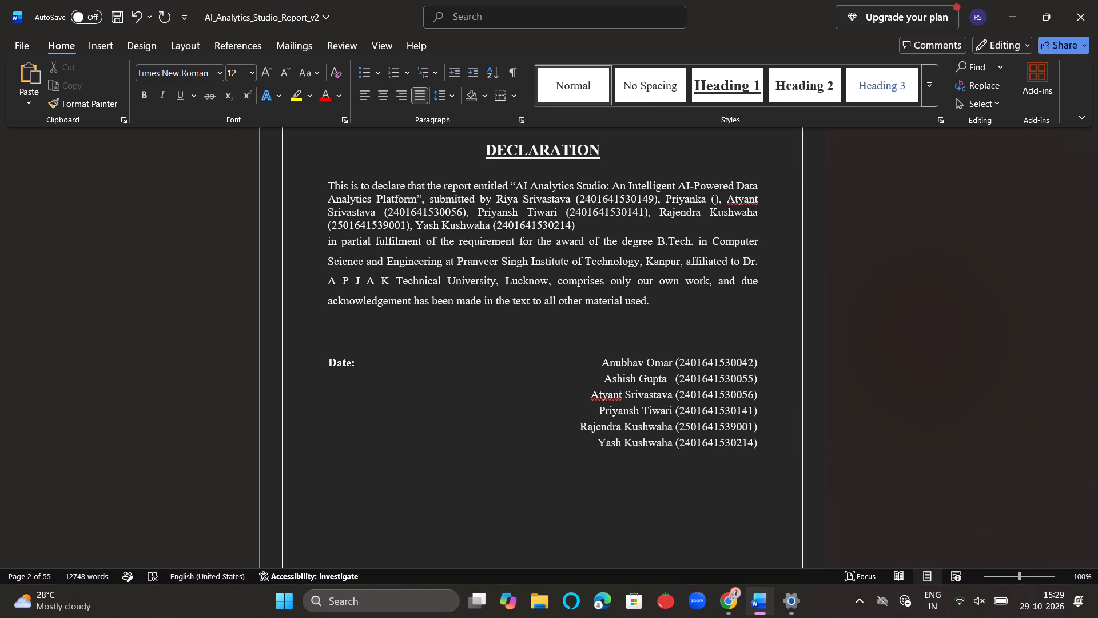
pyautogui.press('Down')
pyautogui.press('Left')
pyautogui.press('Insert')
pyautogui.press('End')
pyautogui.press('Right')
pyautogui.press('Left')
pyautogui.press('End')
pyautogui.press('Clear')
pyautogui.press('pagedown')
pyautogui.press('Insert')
# Check the second team member's roll number on the title page and return to the declaration paragraph.
pyautogui.scroll(2, 409, 214)
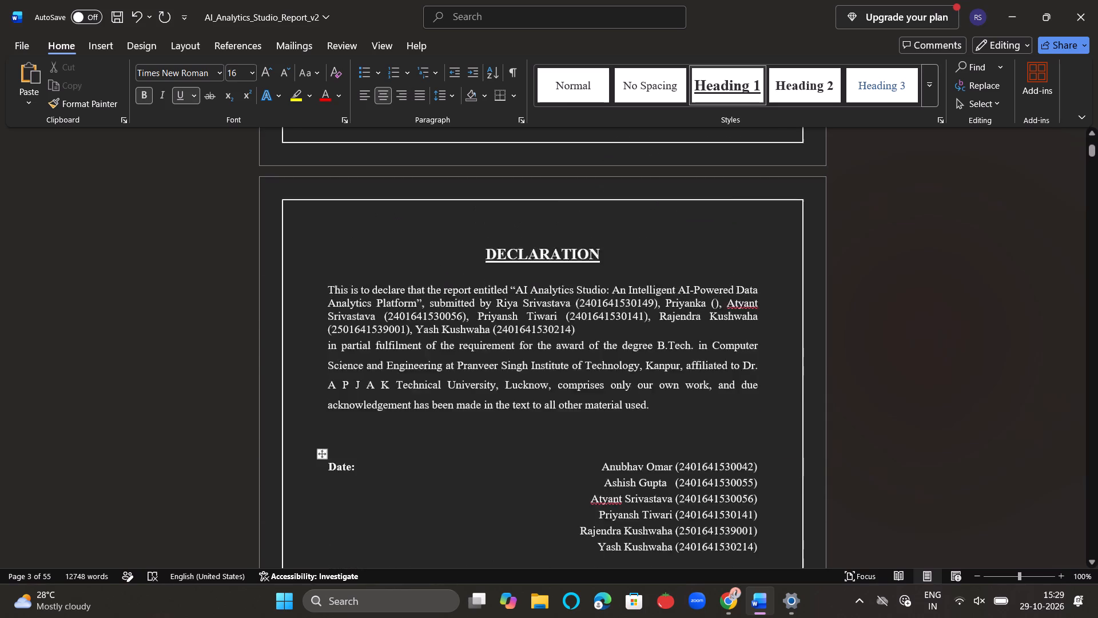
pyautogui.scroll(4, 409, 214)
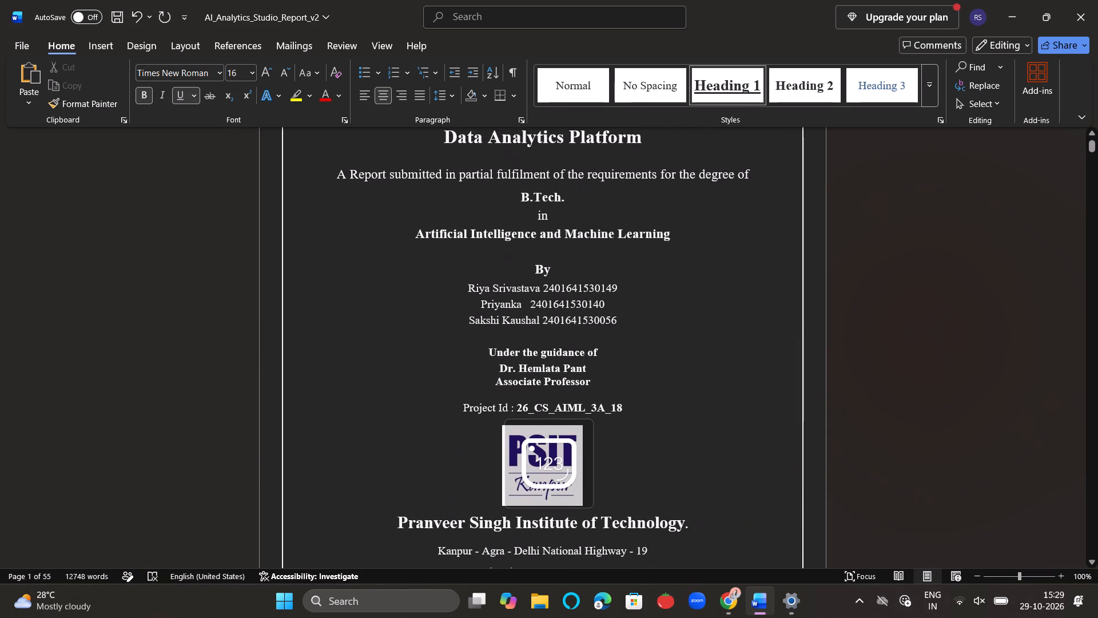
pyautogui.scroll(1, 409, 214)
pyautogui.scroll(-4, 409, 214)
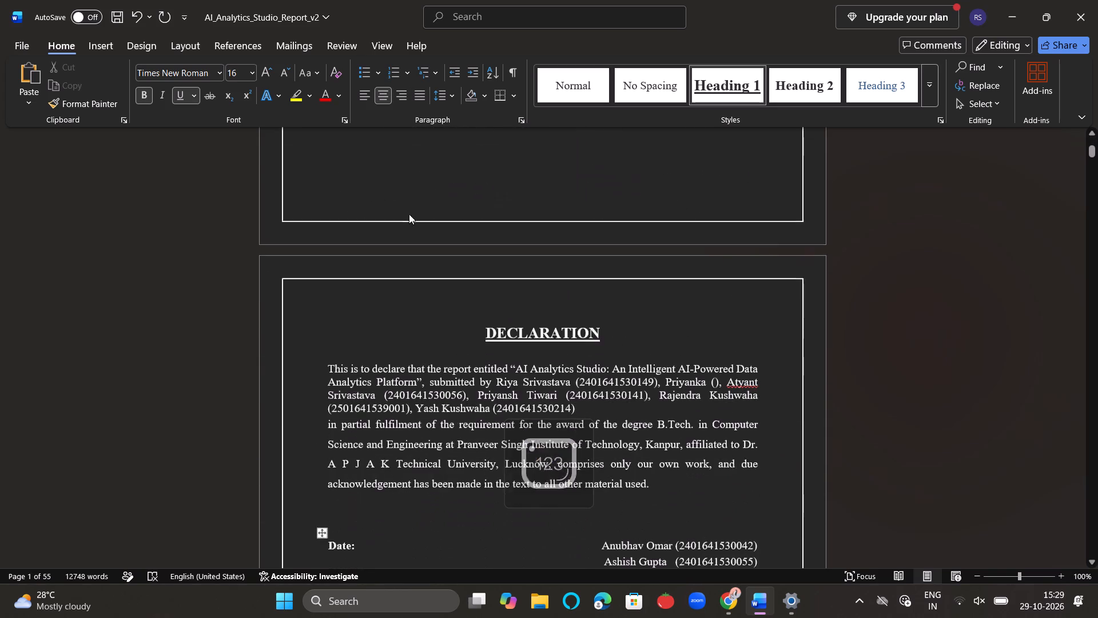
pyautogui.scroll(-1, 409, 214)
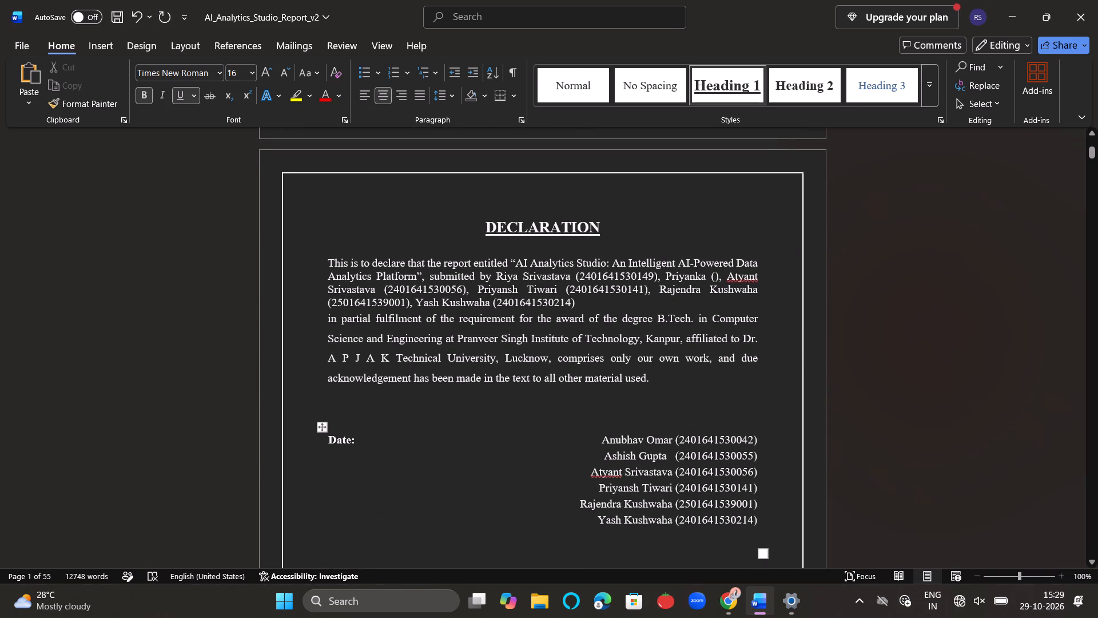
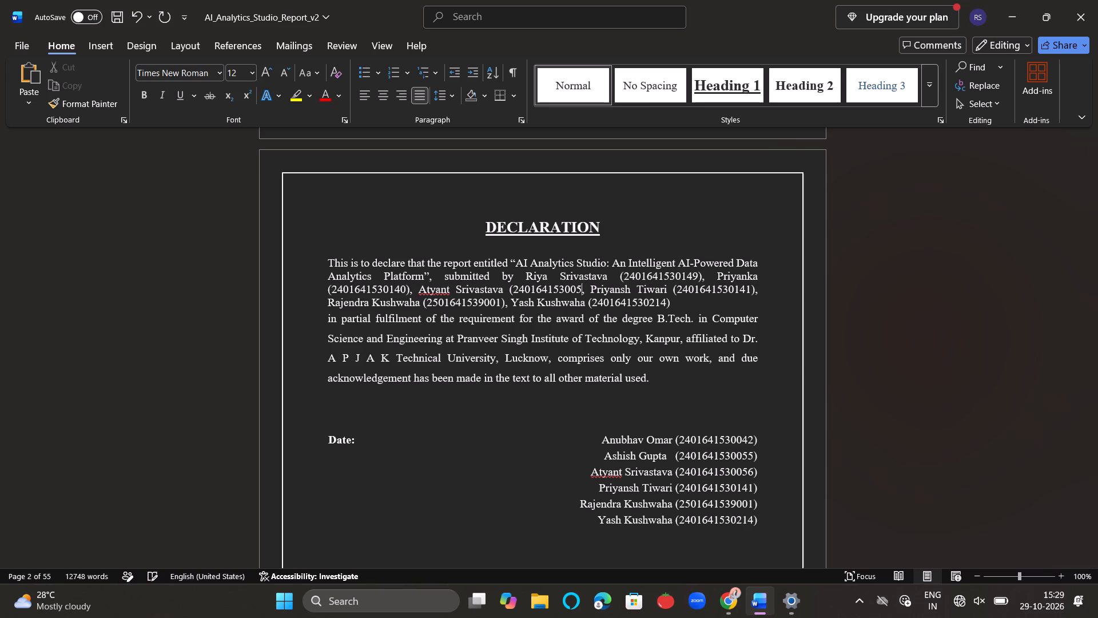
# Replace the third submitter in the declaration paragraph with the title page's third team member, putting the roll number in parentheses.
pyautogui.press('BackSpace')
pyautogui.press('BackSpace')
pyautogui.press('BackSpace')
pyautogui.press('BackSpace')
pyautogui.press('BackSpace')
pyautogui.press('BackSpace')
pyautogui.press('BackSpace')
pyautogui.press('BackSpace')
pyautogui.press('BackSpace')
pyautogui.press('BackSpace')
pyautogui.press('BackSpace')
pyautogui.press('BackSpace')
pyautogui.press('BackSpace')
pyautogui.press('BackSpace')
pyautogui.press('BackSpace')
pyautogui.press('BackSpace')
pyautogui.press('BackSpace')
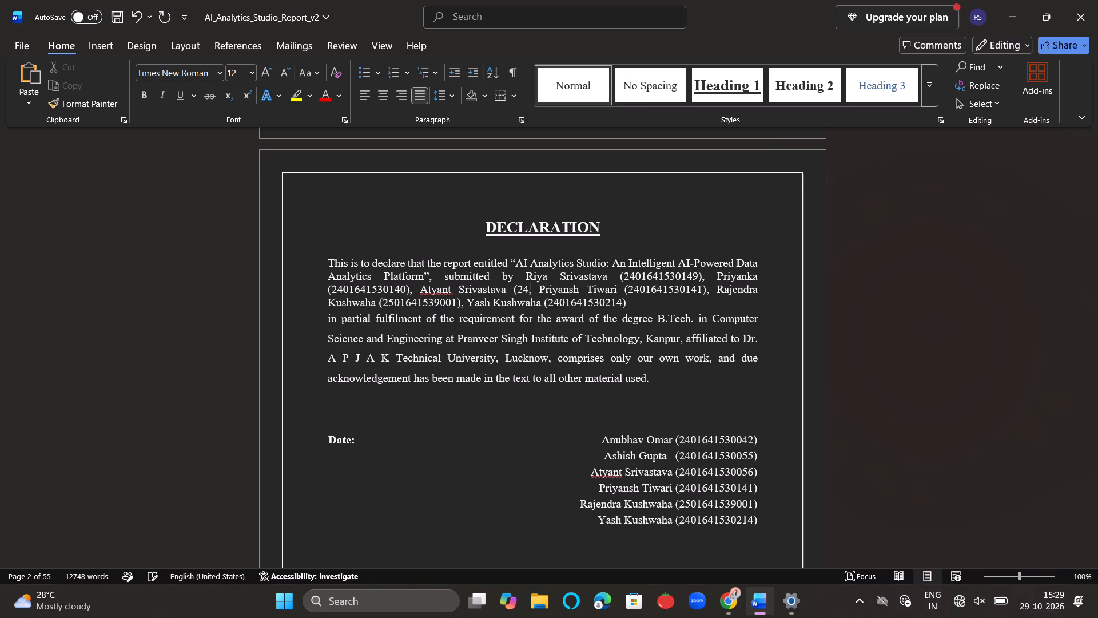
pyautogui.press('BackSpace')
pyautogui.press('BackSpace')
pyautogui.press('BackSpace')
pyautogui.press('BackSpace')
pyautogui.press('BackSpace')
pyautogui.press('BackSpace')
pyautogui.press('BackSpace')
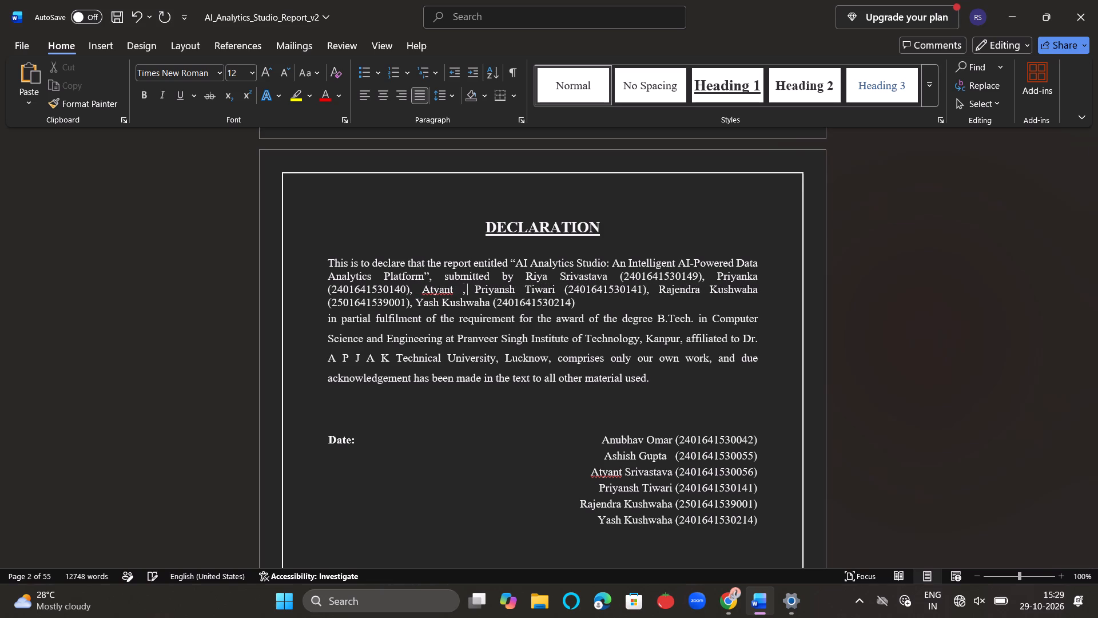
pyautogui.press('BackSpace')
pyautogui.press('BackSpace')
pyautogui.press('BackSpace')
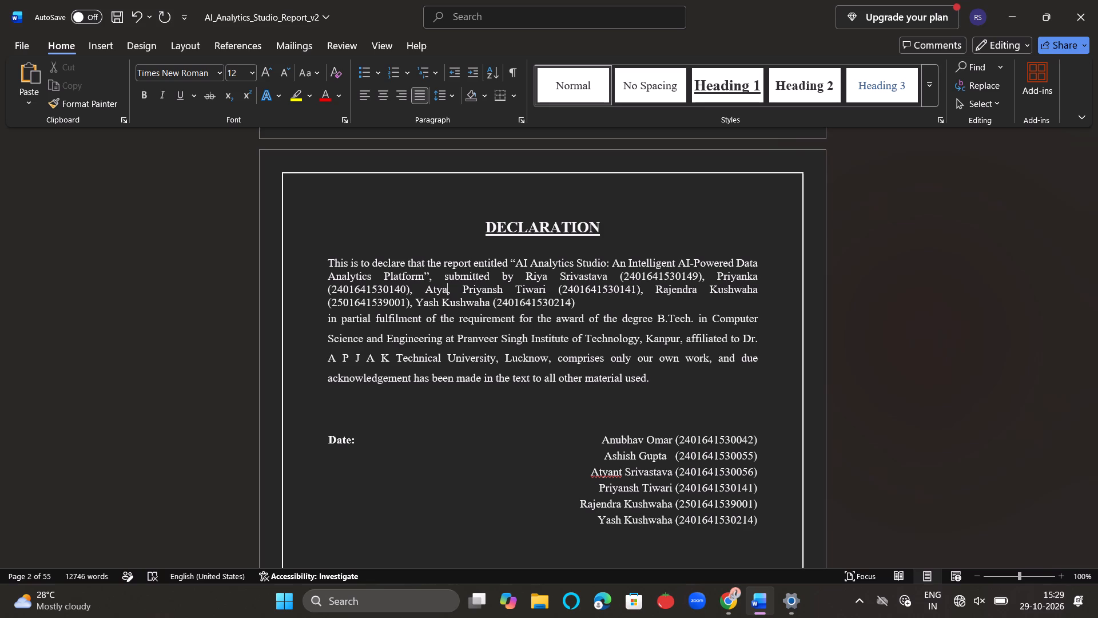
pyautogui.press('BackSpace')
pyautogui.press('BackSpace')
pyautogui.press('BackSpace')
pyautogui.press('BackSpace')
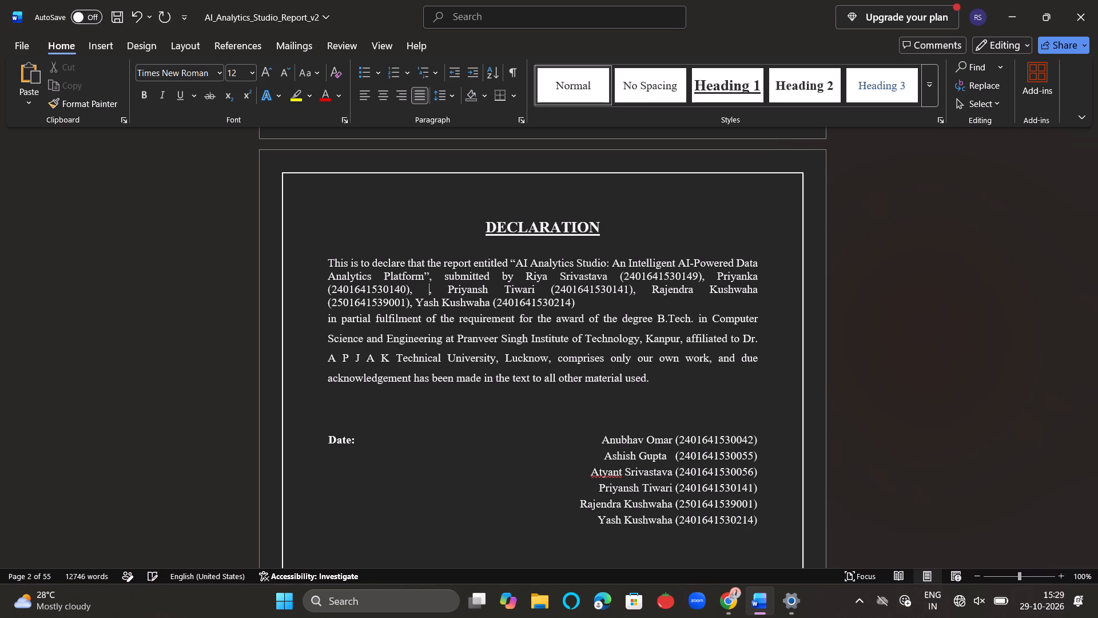
pyautogui.press('BackSpace')
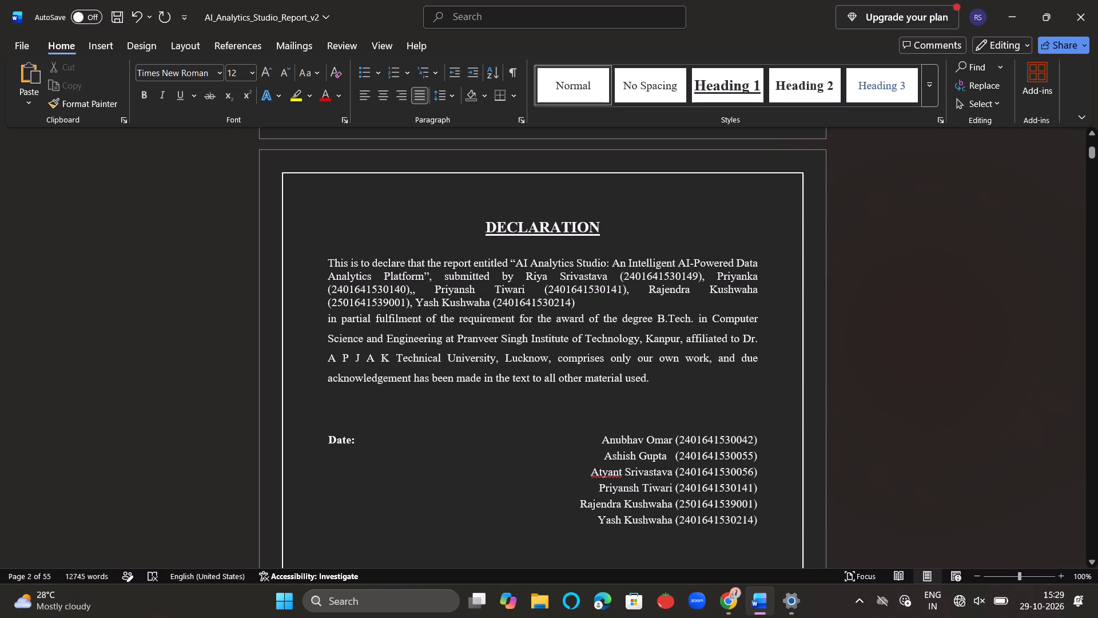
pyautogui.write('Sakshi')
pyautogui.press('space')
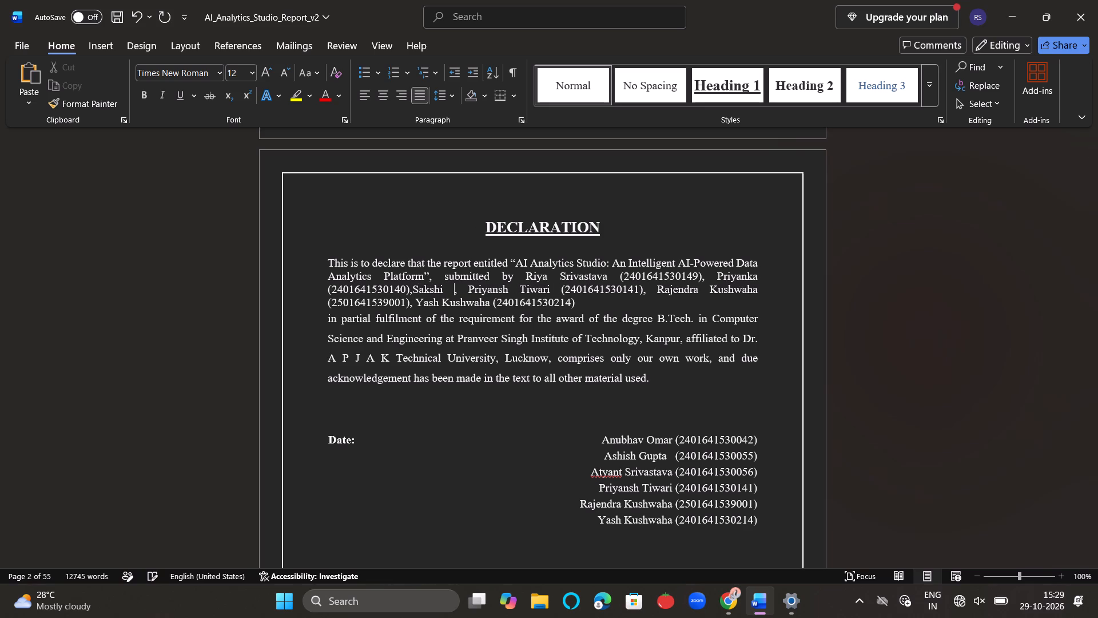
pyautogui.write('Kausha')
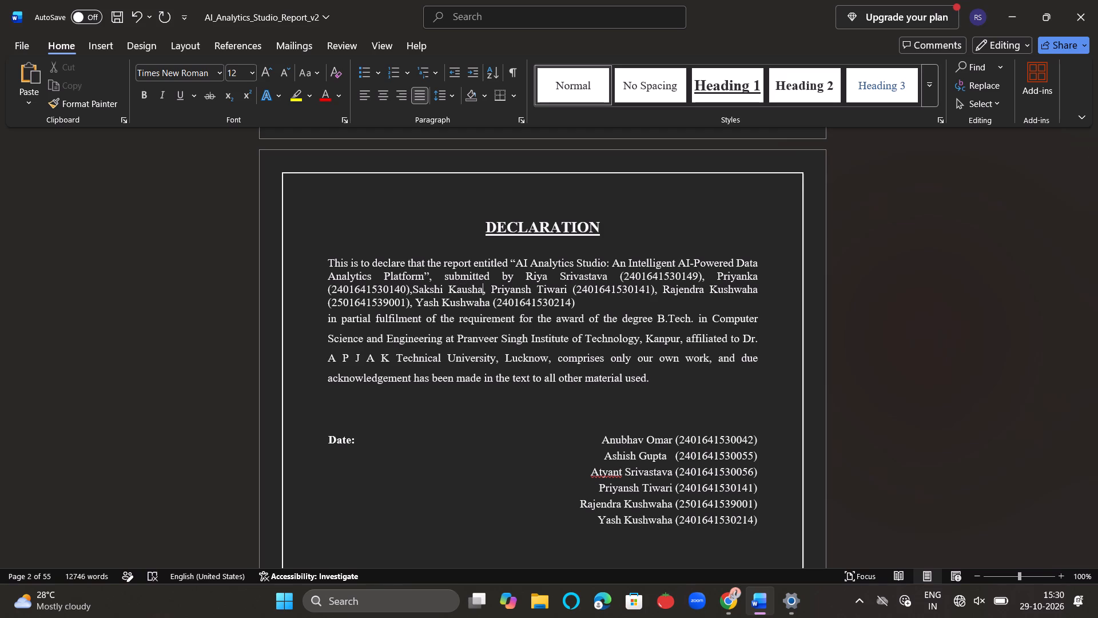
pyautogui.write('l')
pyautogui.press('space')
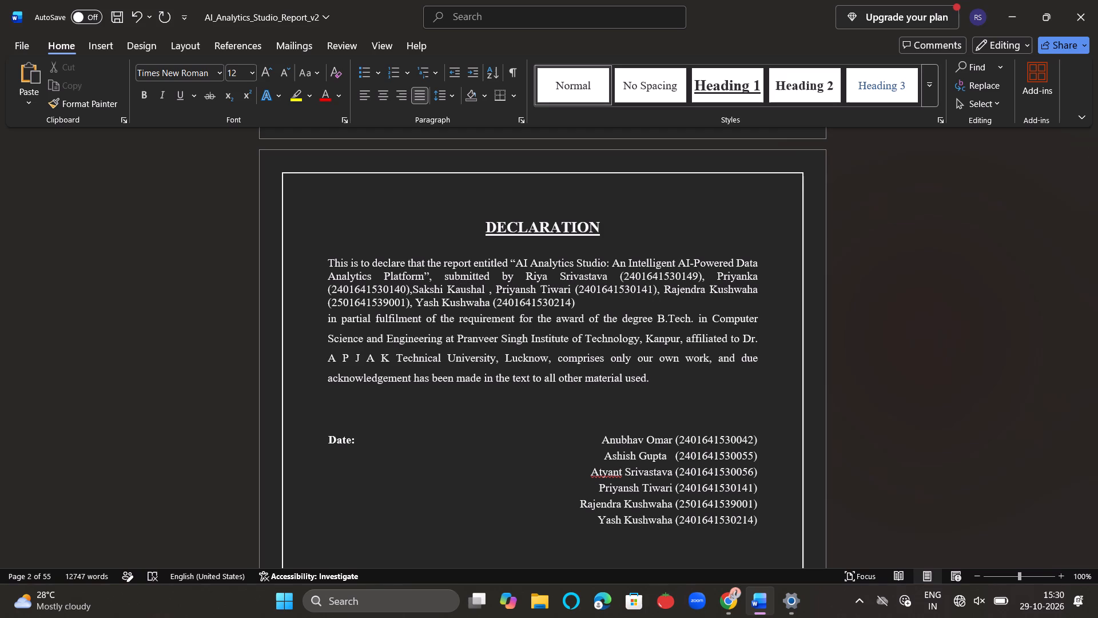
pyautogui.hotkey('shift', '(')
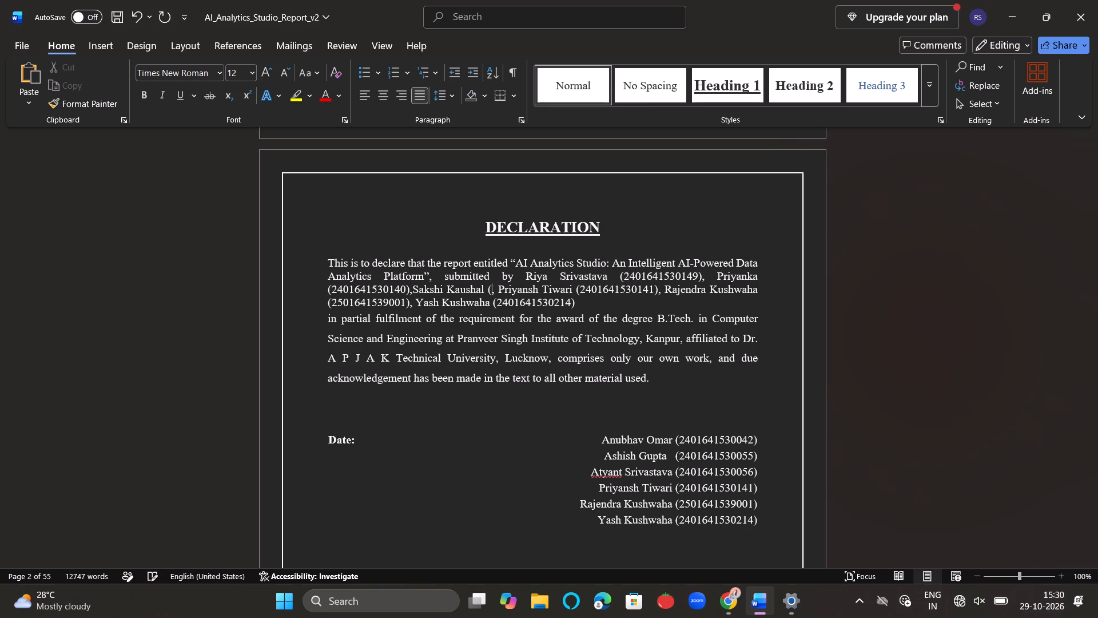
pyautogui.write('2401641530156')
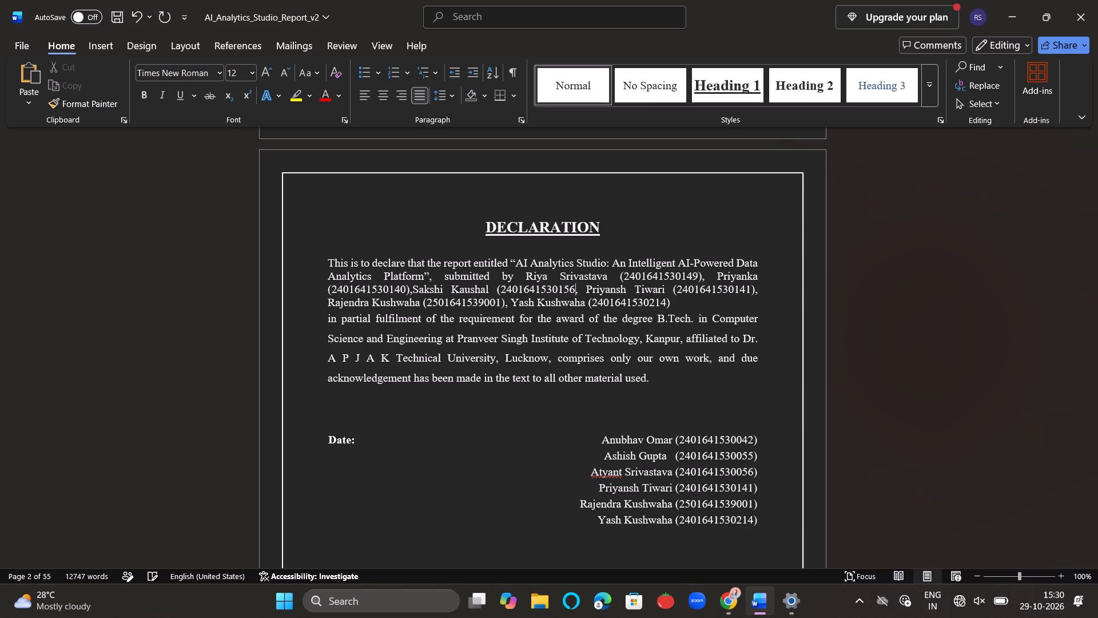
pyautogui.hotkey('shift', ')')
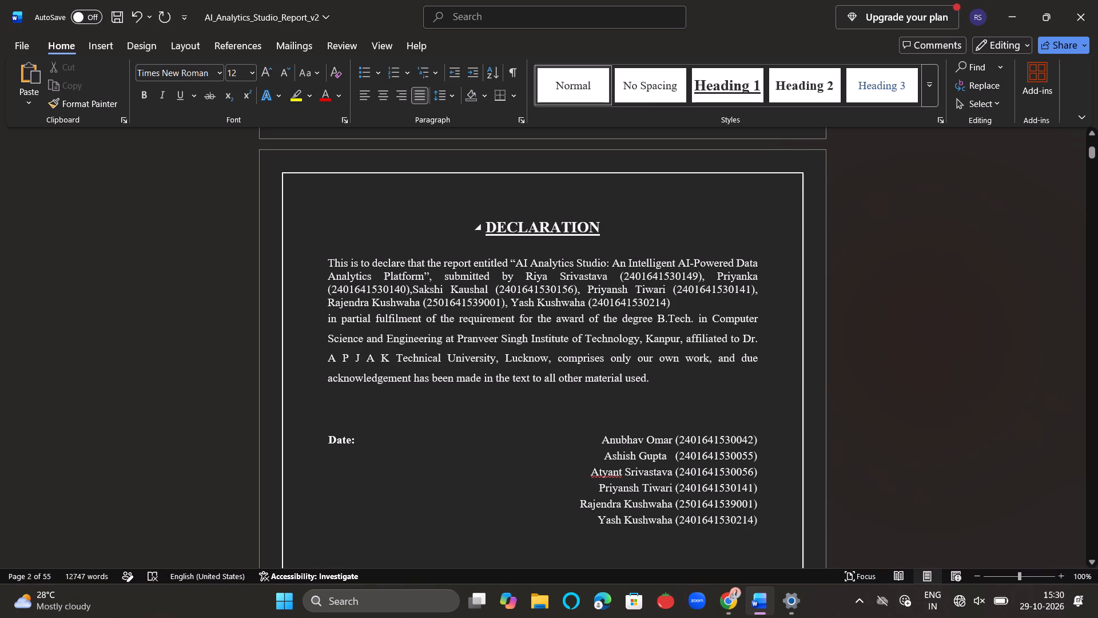
# Delete the three remaining old submitters and their roll numbers from the declaration paragraph and end the list with a period.
pyautogui.moveTo(677, 300); pyautogui.dragTo(502, 303)
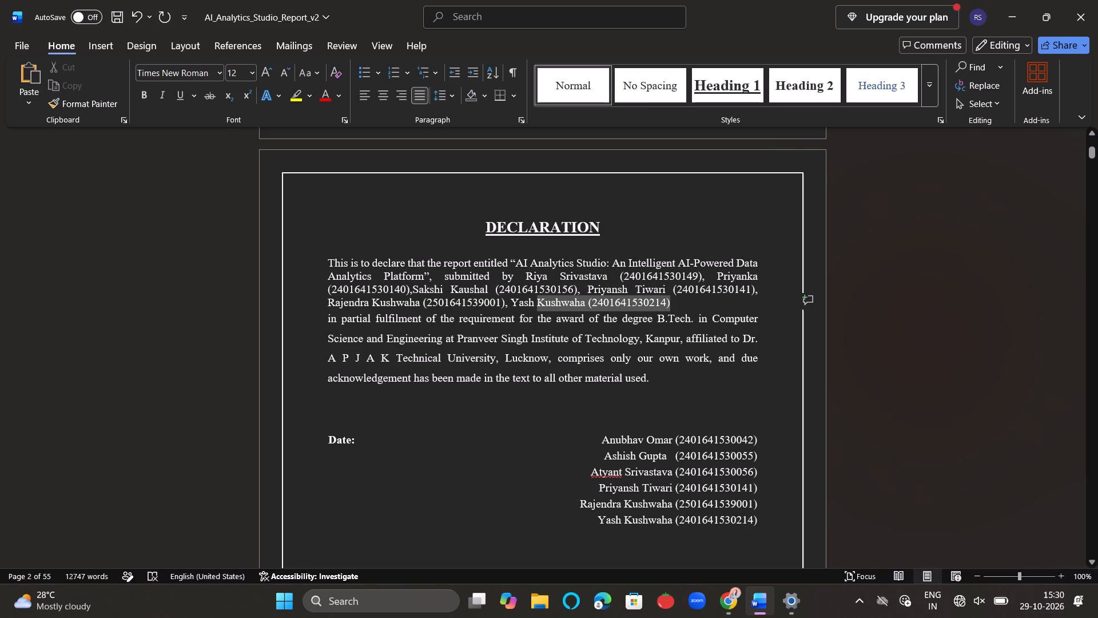
pyautogui.moveTo(502, 303); pyautogui.dragTo(345, 309)
pyautogui.press('BackSpace')
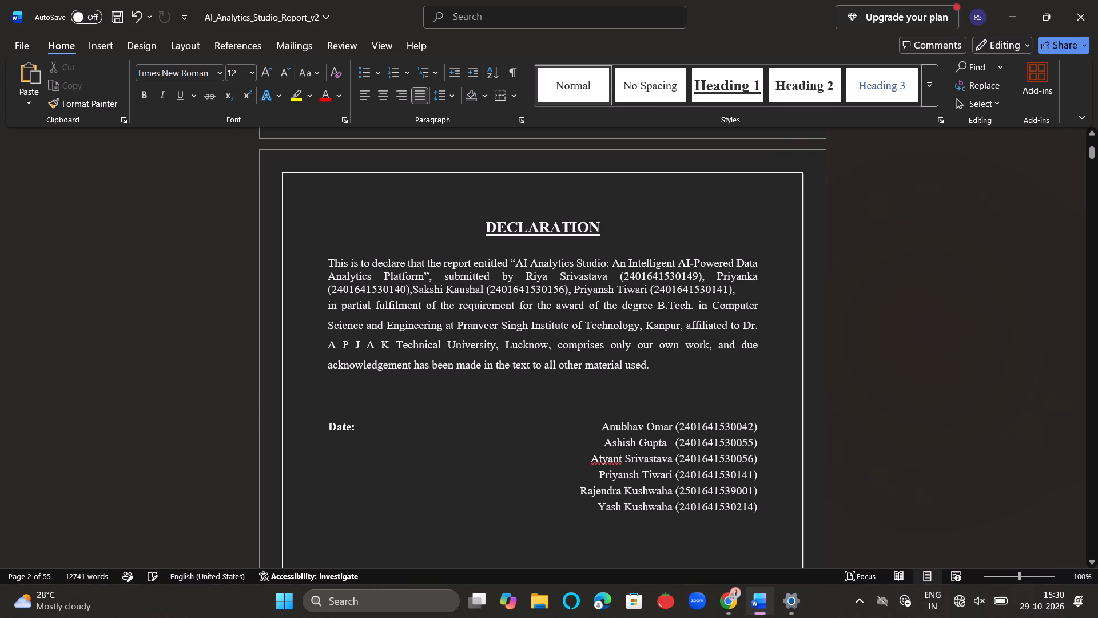
pyautogui.click(734, 288)
pyautogui.press('BackSpace')
pyautogui.press('BackSpace')
pyautogui.press('BackSpace')
pyautogui.press('BackSpace')
pyautogui.press('BackSpace')
pyautogui.press('BackSpace')
pyautogui.press('BackSpace')
pyautogui.press('BackSpace')
pyautogui.press('BackSpace')
pyautogui.press('BackSpace')
pyautogui.press('BackSpace')
pyautogui.press('BackSpace')
pyautogui.press('BackSpace')
pyautogui.press('BackSpace')
pyautogui.press('BackSpace')
pyautogui.press('BackSpace')
pyautogui.press('BackSpace')
pyautogui.press('BackSpace')
pyautogui.press('BackSpace')
pyautogui.press('BackSpace')
pyautogui.press('BackSpace')
pyautogui.press('BackSpace')
pyautogui.press('BackSpace')
pyautogui.press('BackSpace')
pyautogui.press('BackSpace')
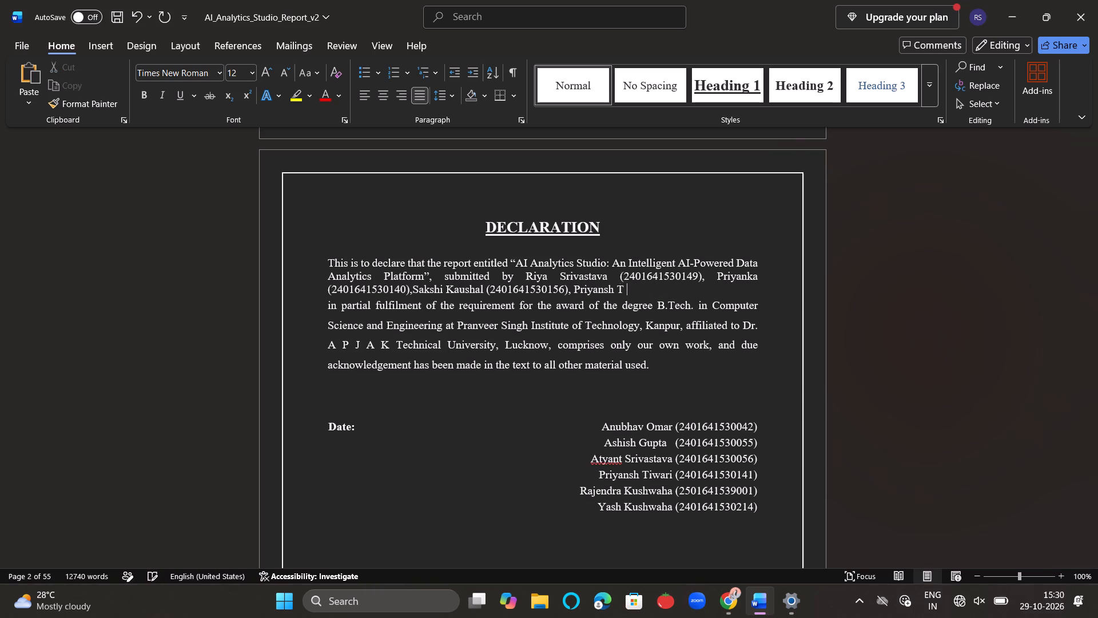
pyautogui.press('BackSpace')
pyautogui.press('BackSpace')
pyautogui.press('BackSpace')
pyautogui.press('BackSpace')
pyautogui.press('BackSpace')
pyautogui.press('BackSpace')
pyautogui.press('BackSpace')
pyautogui.press('BackSpace')
pyautogui.press('BackSpace')
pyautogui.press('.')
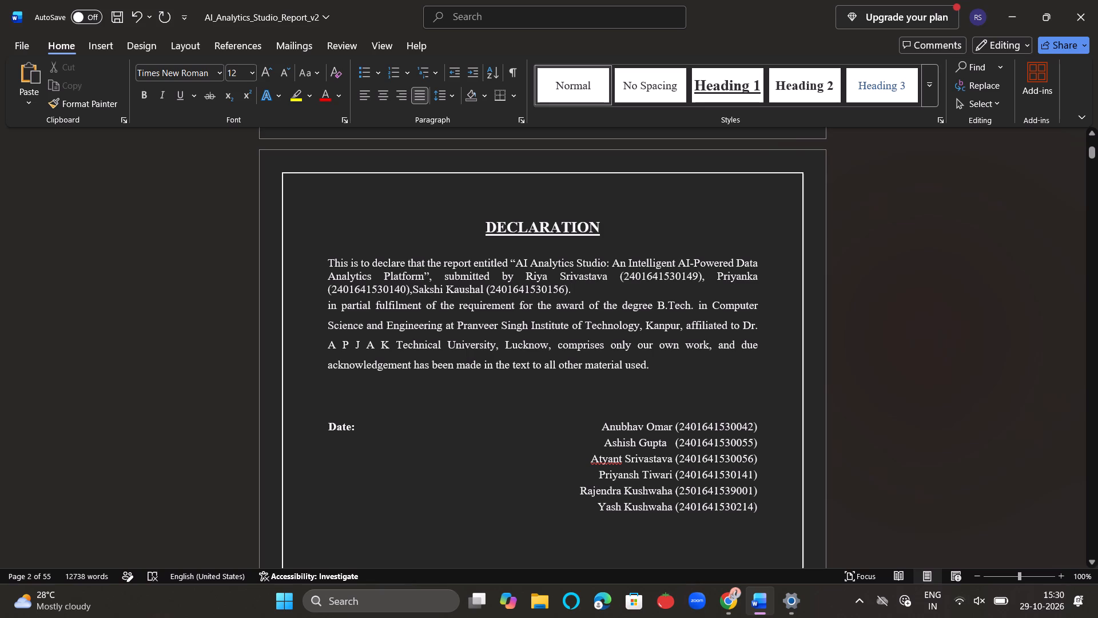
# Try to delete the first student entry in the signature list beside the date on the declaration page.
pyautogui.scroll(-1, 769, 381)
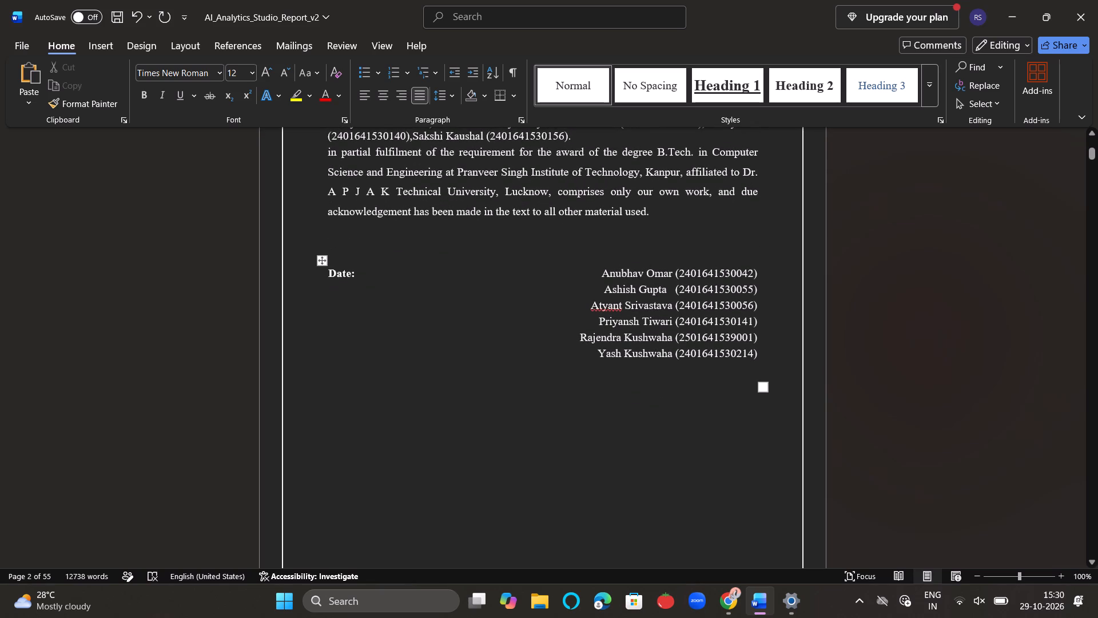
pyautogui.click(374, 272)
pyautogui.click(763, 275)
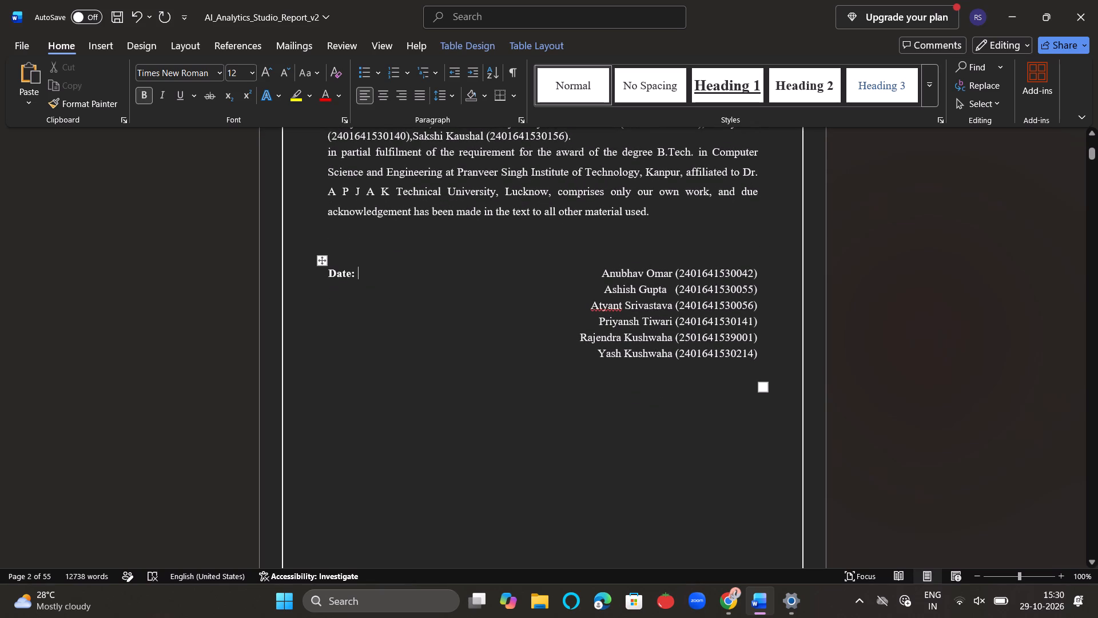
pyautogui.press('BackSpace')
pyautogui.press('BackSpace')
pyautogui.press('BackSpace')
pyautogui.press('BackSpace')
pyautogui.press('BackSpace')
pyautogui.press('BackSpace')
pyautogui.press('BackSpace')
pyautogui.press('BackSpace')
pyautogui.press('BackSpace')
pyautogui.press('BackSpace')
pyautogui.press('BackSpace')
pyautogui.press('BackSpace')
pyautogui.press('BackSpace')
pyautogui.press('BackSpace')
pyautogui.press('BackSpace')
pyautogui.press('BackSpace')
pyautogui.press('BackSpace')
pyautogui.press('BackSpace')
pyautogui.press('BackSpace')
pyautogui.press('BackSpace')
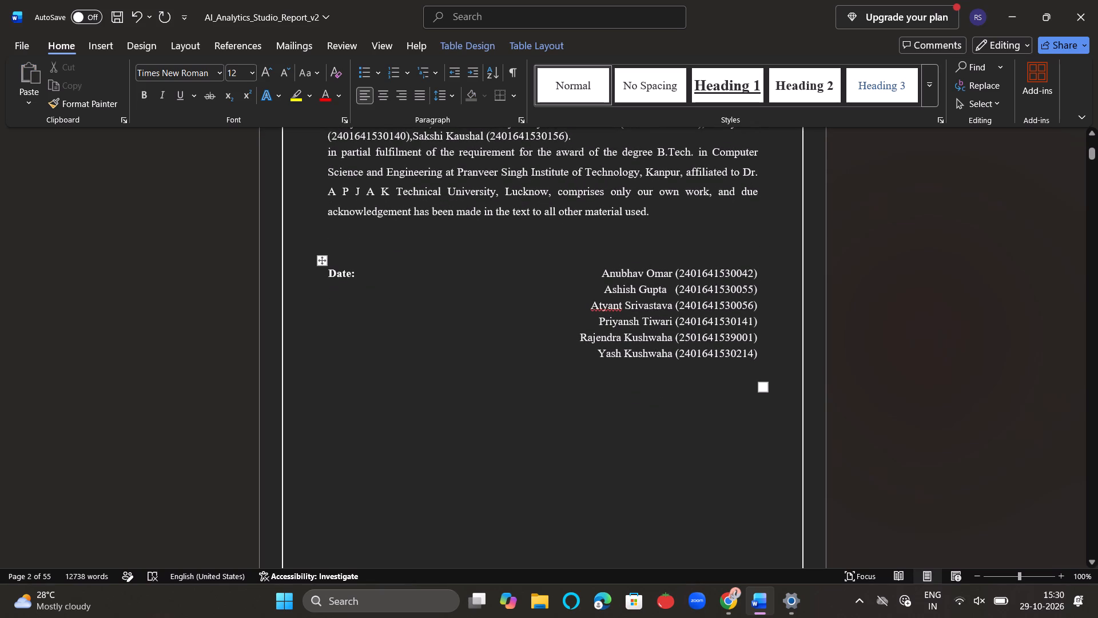
# Widen the names column of the declaration page's signature table slightly toward the page border.
pyautogui.click(756, 274)
pyautogui.moveTo(756, 274); pyautogui.dragTo(651, 287)
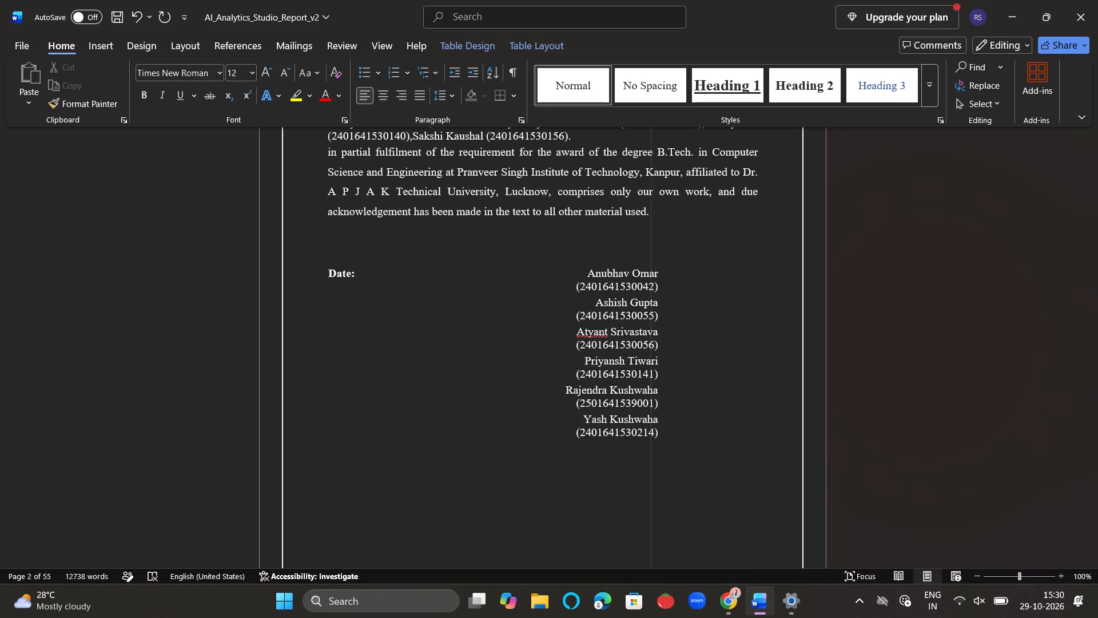
pyautogui.moveTo(651, 287); pyautogui.dragTo(772, 285)
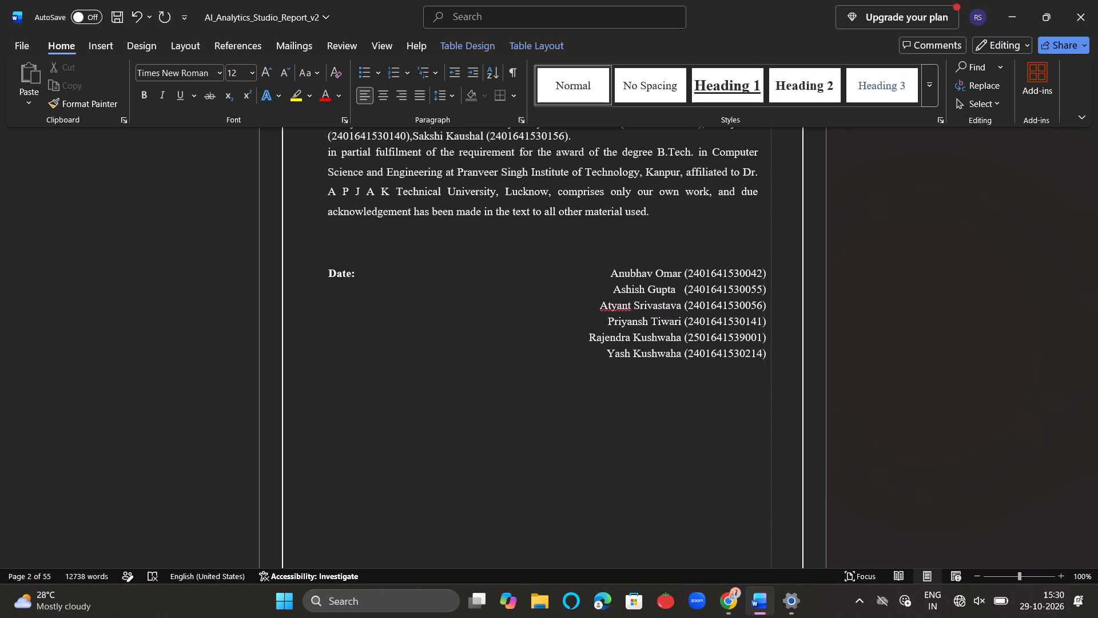
pyautogui.moveTo(772, 285); pyautogui.dragTo(781, 285)
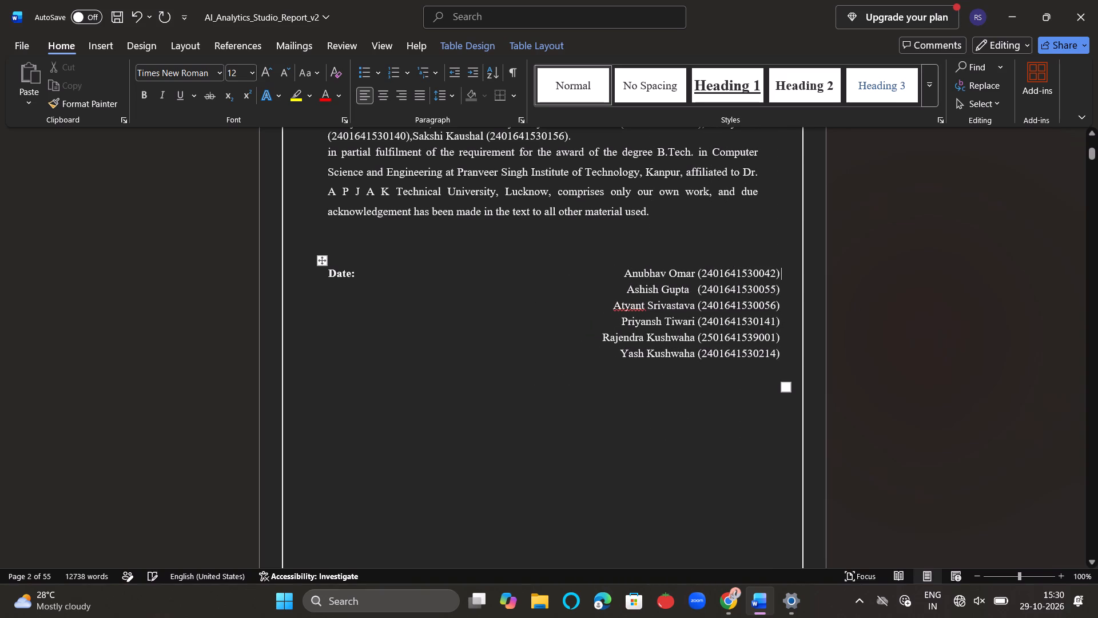
pyautogui.click(894, 323)
# Replace the first student in the certificate paragraph with the title page's first team member and update the roll number in parentheses.
pyautogui.scroll(-4, 894, 323)
pyautogui.scroll(1, 894, 323)
pyautogui.scroll(-1, 894, 323)
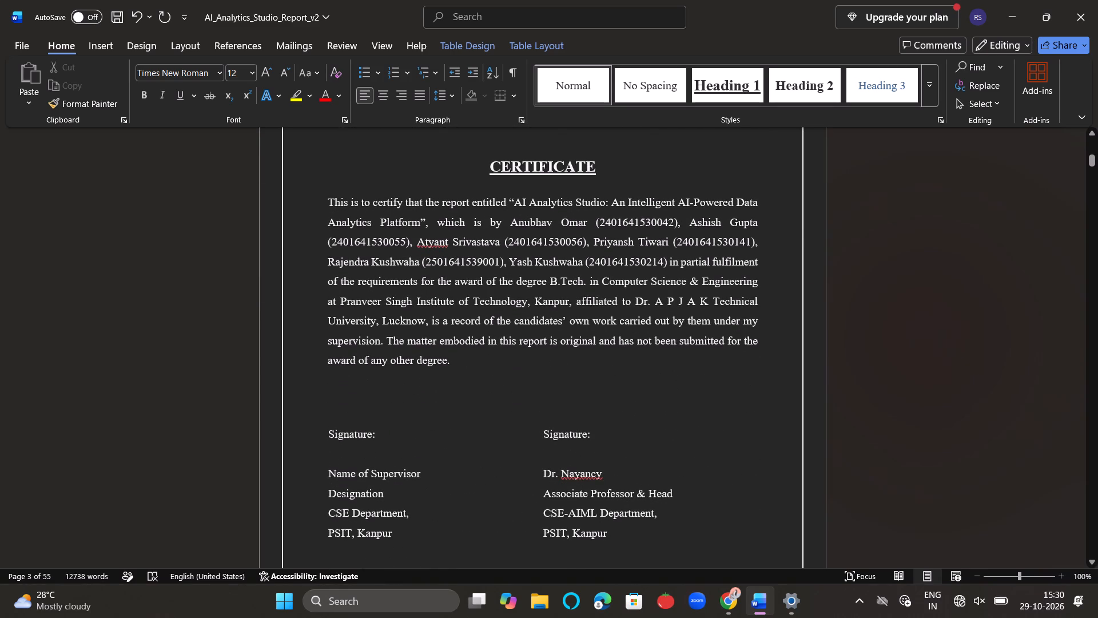
pyautogui.moveTo(585, 224); pyautogui.dragTo(518, 227)
pyautogui.press('BackSpace')
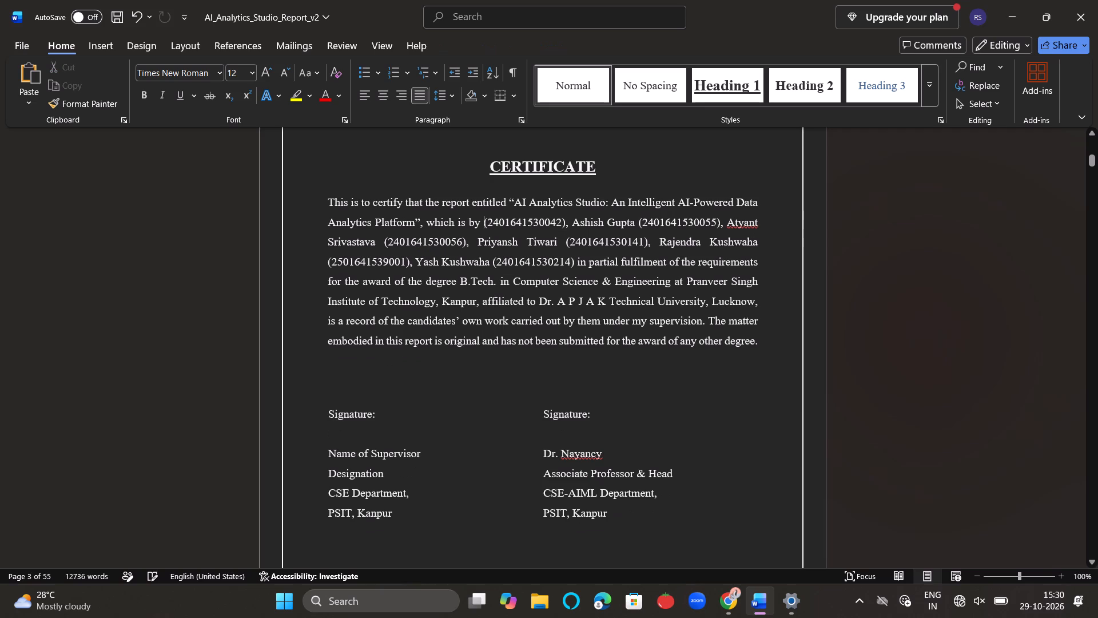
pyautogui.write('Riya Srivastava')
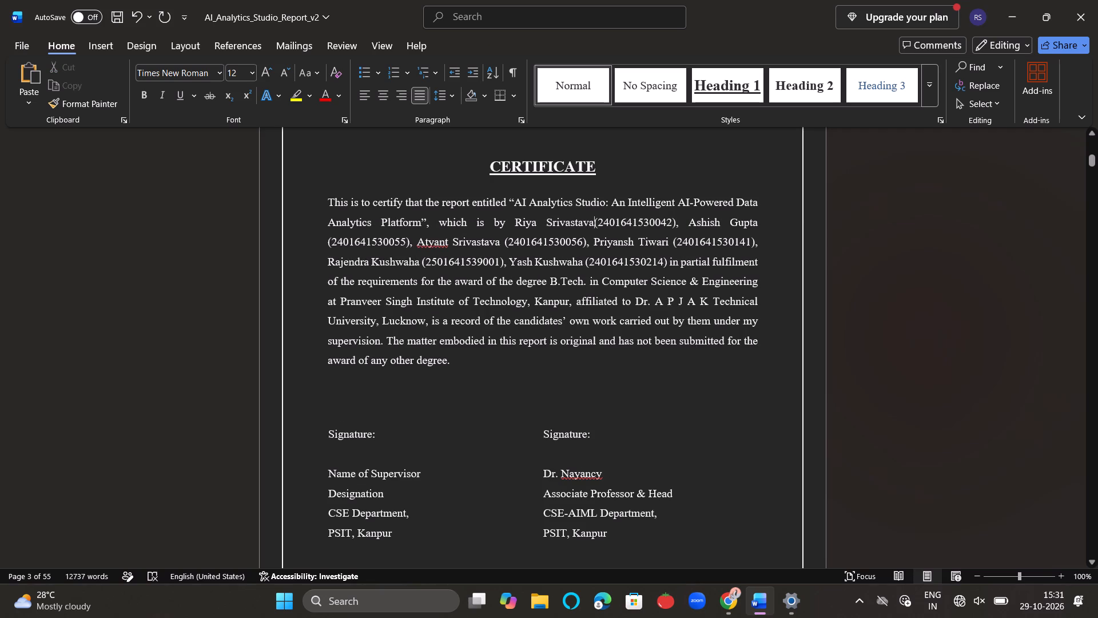
pyautogui.click(671, 225)
pyautogui.press('BackSpace')
pyautogui.press('BackSpace')
pyautogui.press('BackSpace')
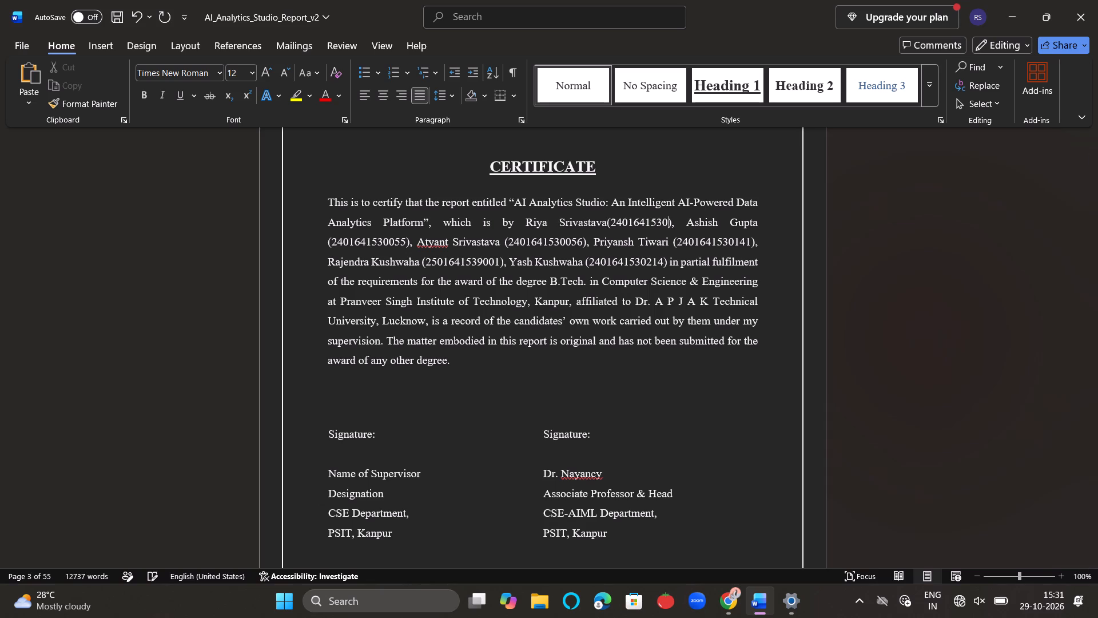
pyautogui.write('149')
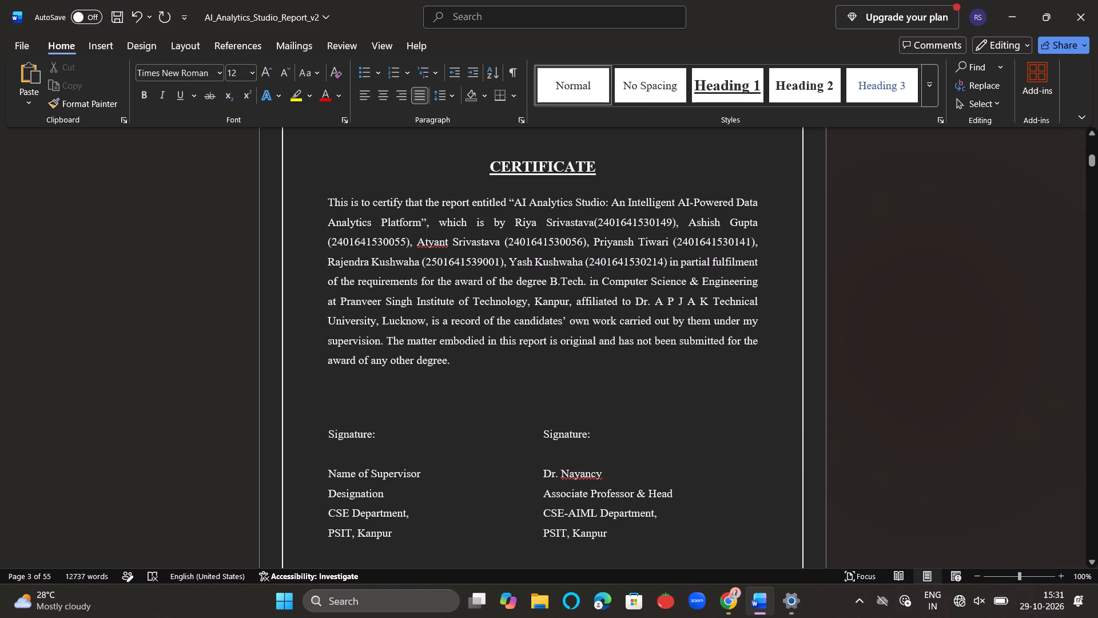
# Replace the second student in the certificate paragraph with the title page's second team member, adding that member's roll number in parentheses.
pyautogui.click(409, 247)
pyautogui.moveTo(409, 247); pyautogui.dragTo(316, 247)
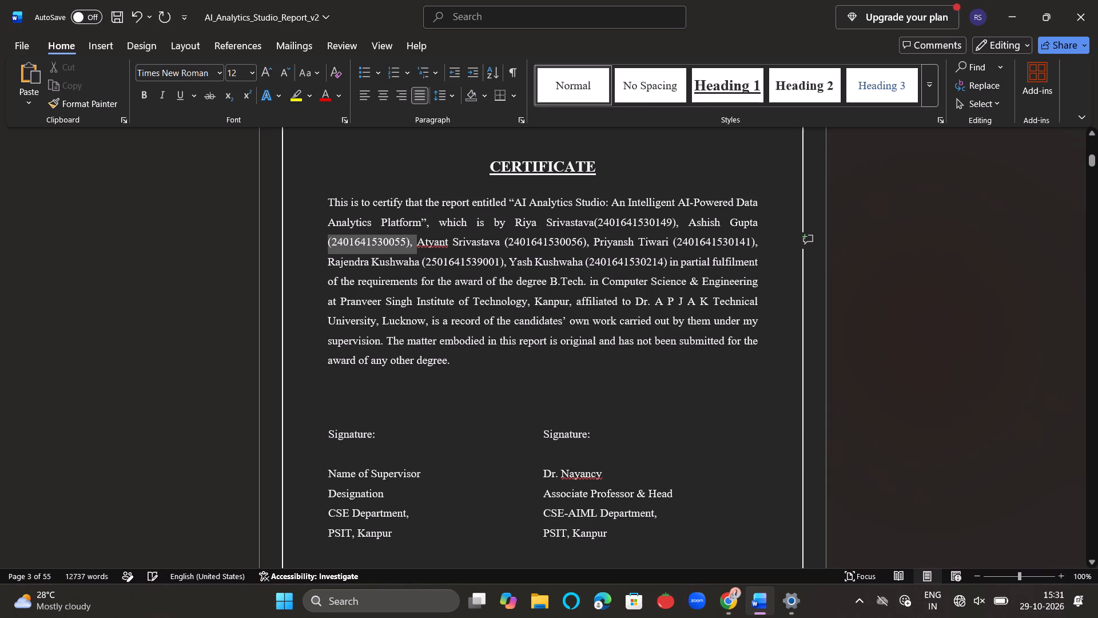
pyautogui.moveTo(316, 247); pyautogui.dragTo(314, 245)
pyautogui.press('BackSpace')
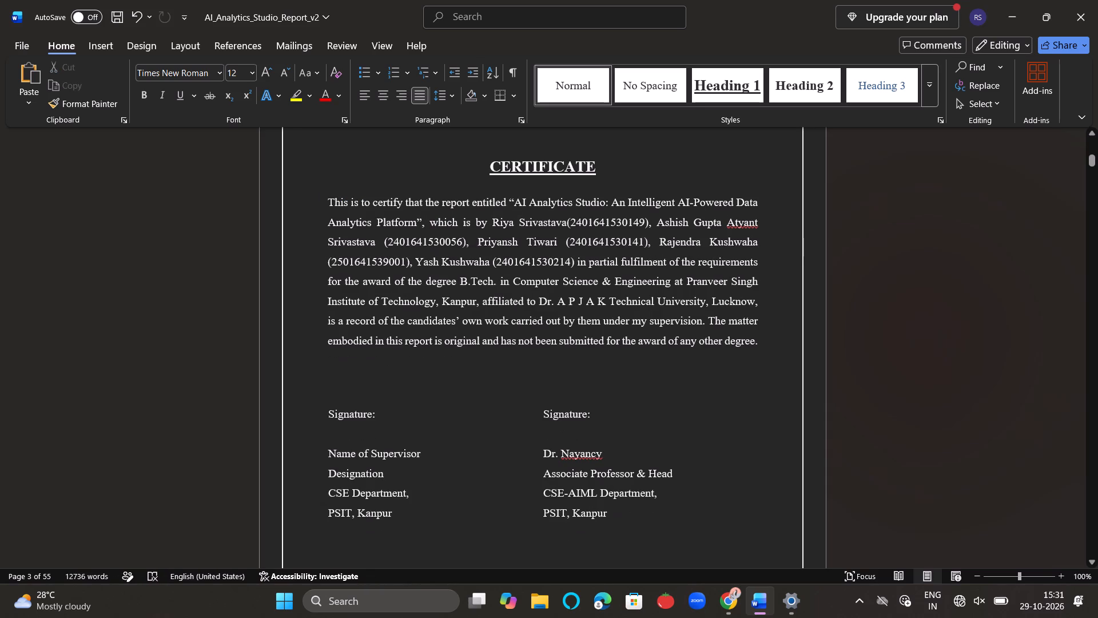
pyautogui.press('BackSpace')
pyautogui.press('BackSpace')
pyautogui.press('BackSpace')
pyautogui.press('BackSpace')
pyautogui.press('BackSpace')
pyautogui.press('BackSpace')
pyautogui.press('BackSpace')
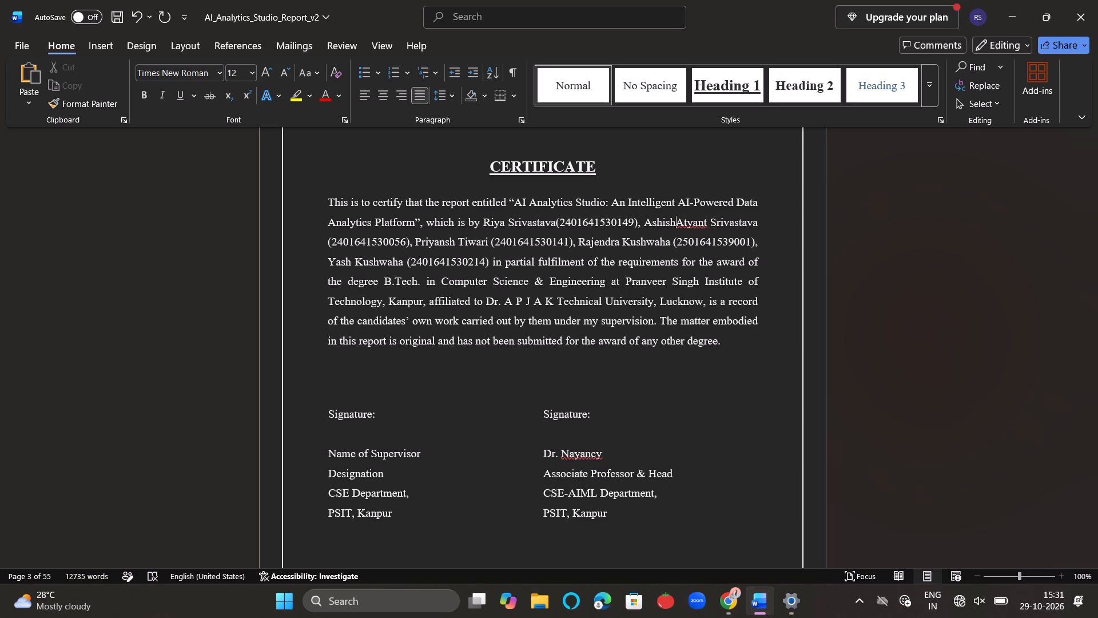
pyautogui.press('BackSpace')
pyautogui.press('BackSpace')
pyautogui.press('BackSpace')
pyautogui.press('BackSpace')
pyautogui.press('BackSpace')
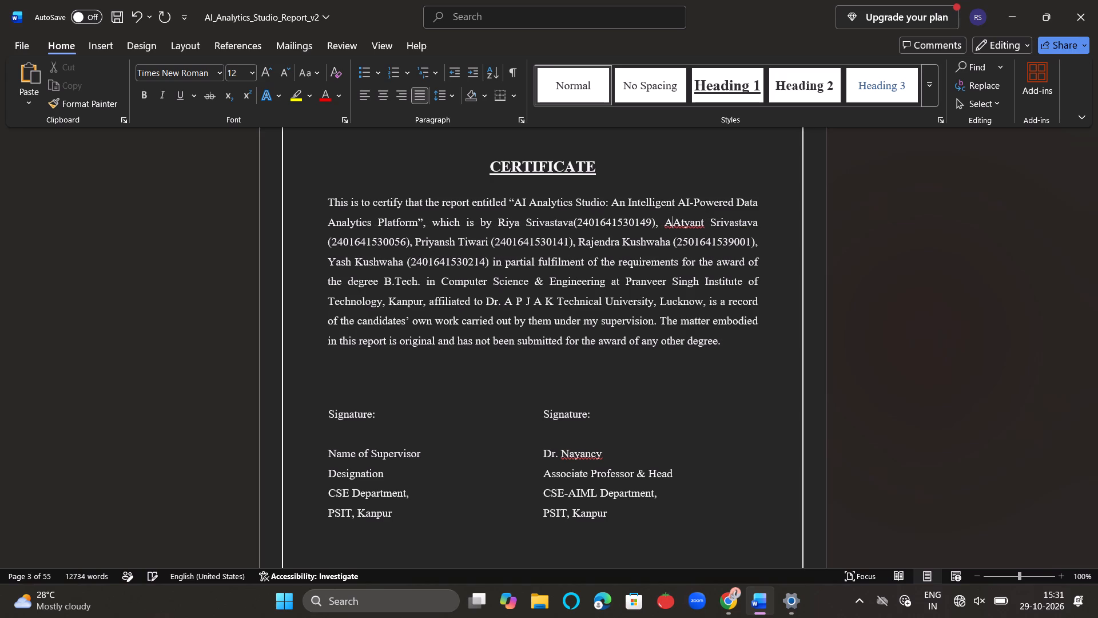
pyautogui.press('BackSpace')
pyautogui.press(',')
pyautogui.press('Left')
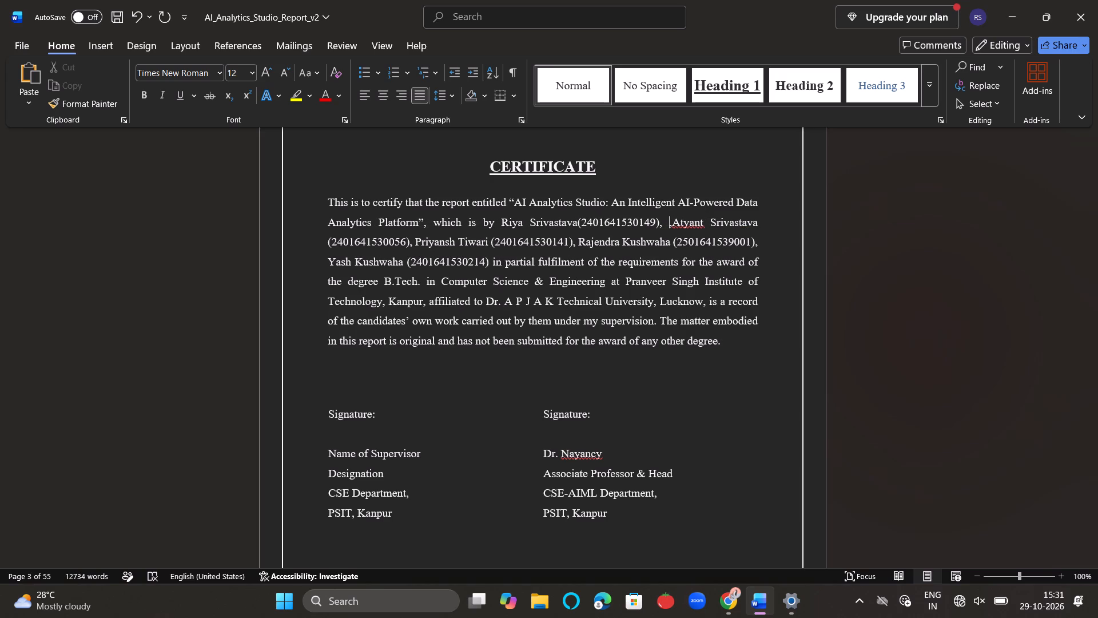
pyautogui.press('Left')
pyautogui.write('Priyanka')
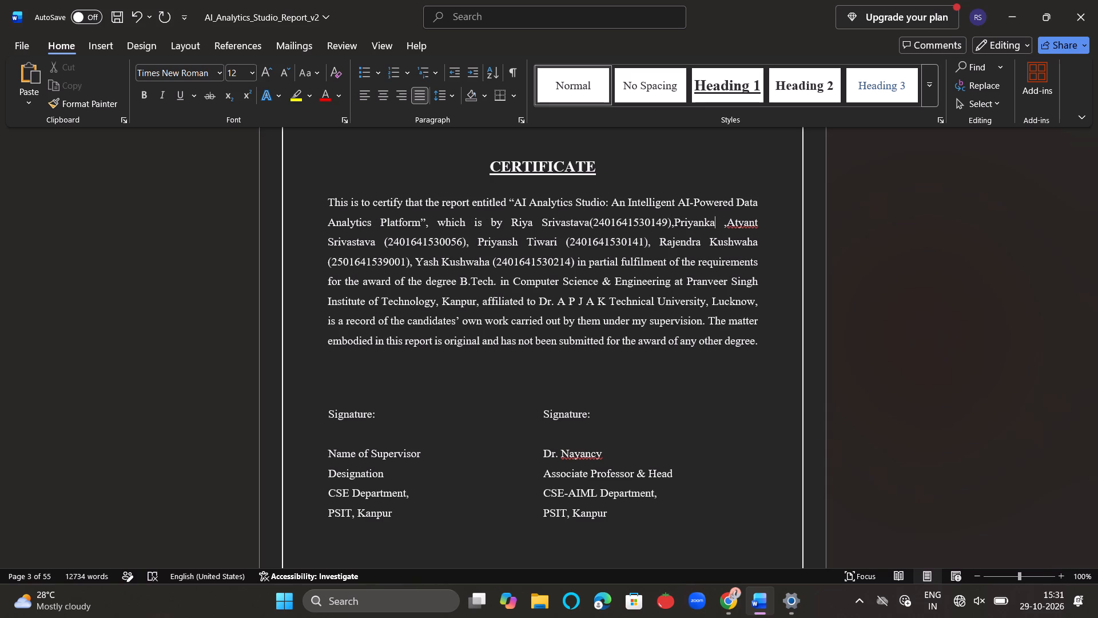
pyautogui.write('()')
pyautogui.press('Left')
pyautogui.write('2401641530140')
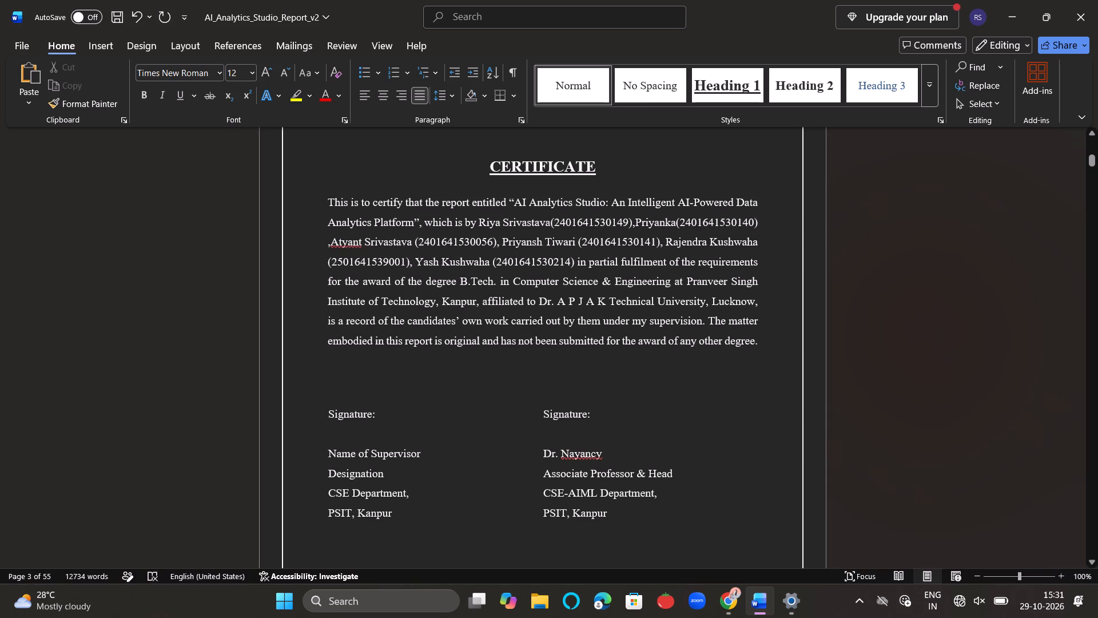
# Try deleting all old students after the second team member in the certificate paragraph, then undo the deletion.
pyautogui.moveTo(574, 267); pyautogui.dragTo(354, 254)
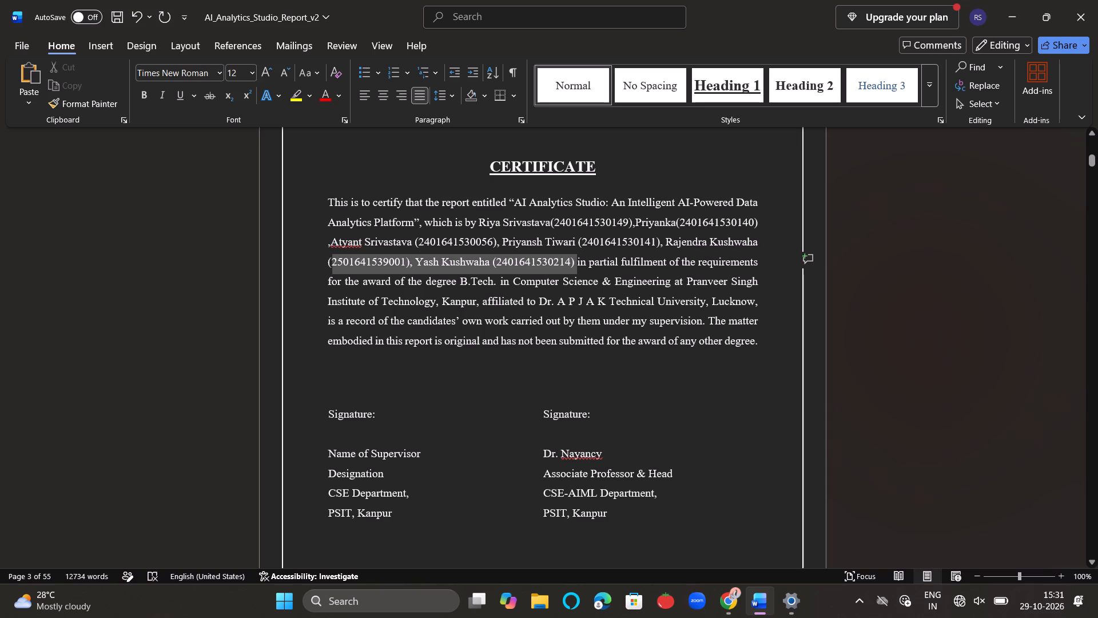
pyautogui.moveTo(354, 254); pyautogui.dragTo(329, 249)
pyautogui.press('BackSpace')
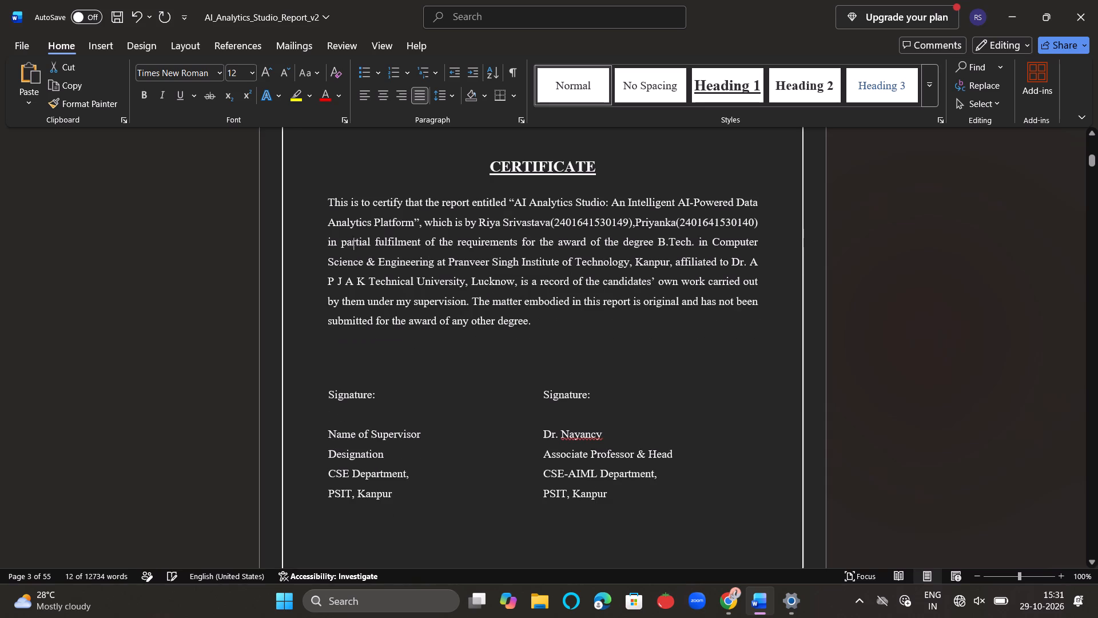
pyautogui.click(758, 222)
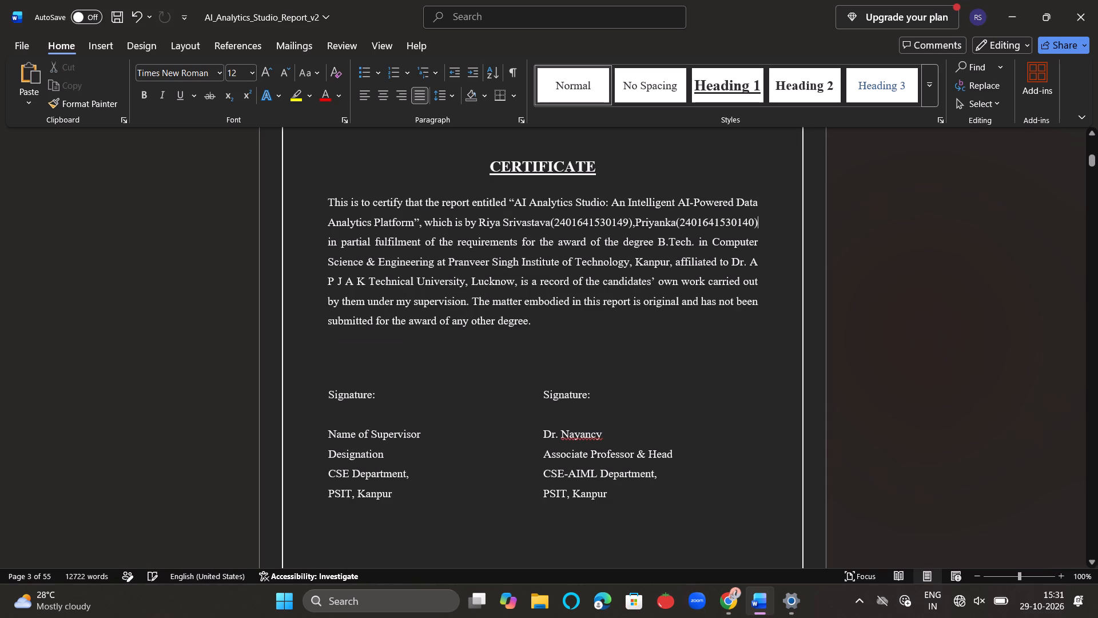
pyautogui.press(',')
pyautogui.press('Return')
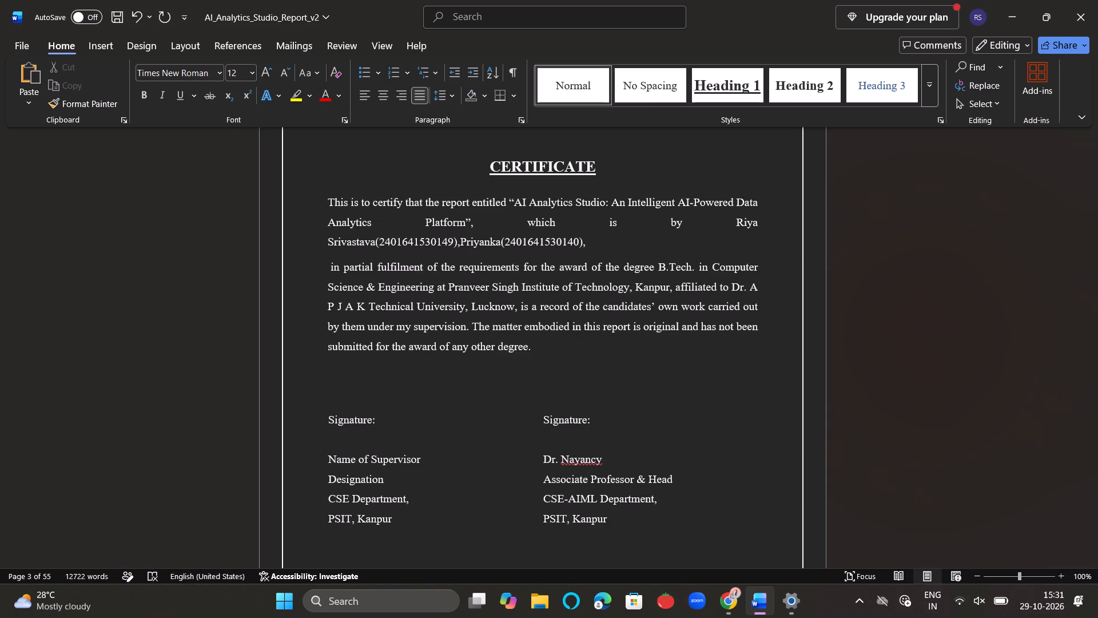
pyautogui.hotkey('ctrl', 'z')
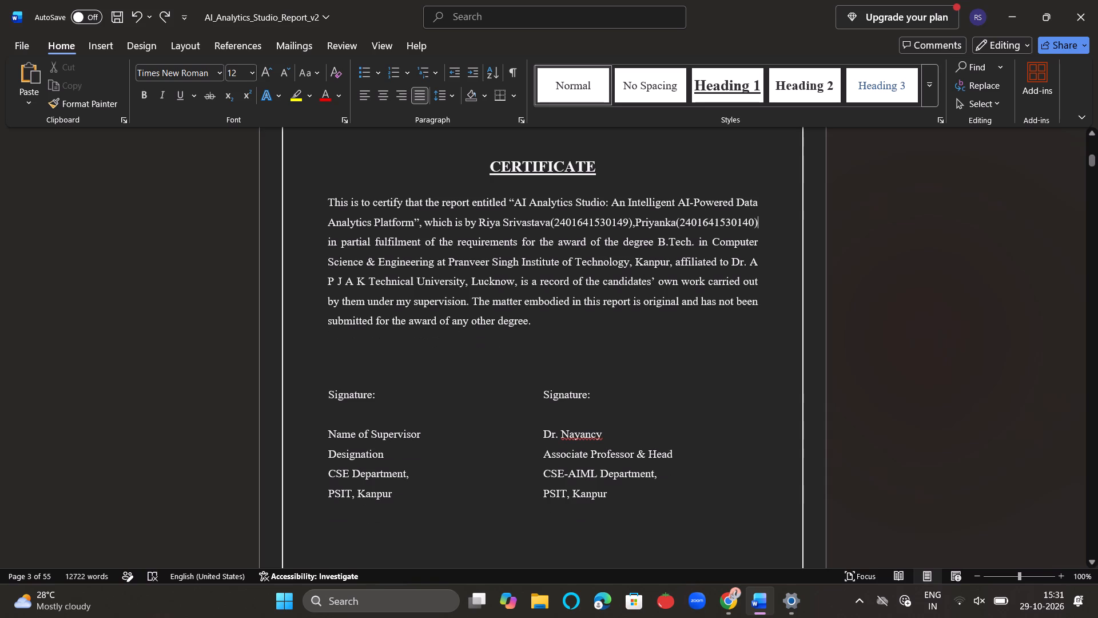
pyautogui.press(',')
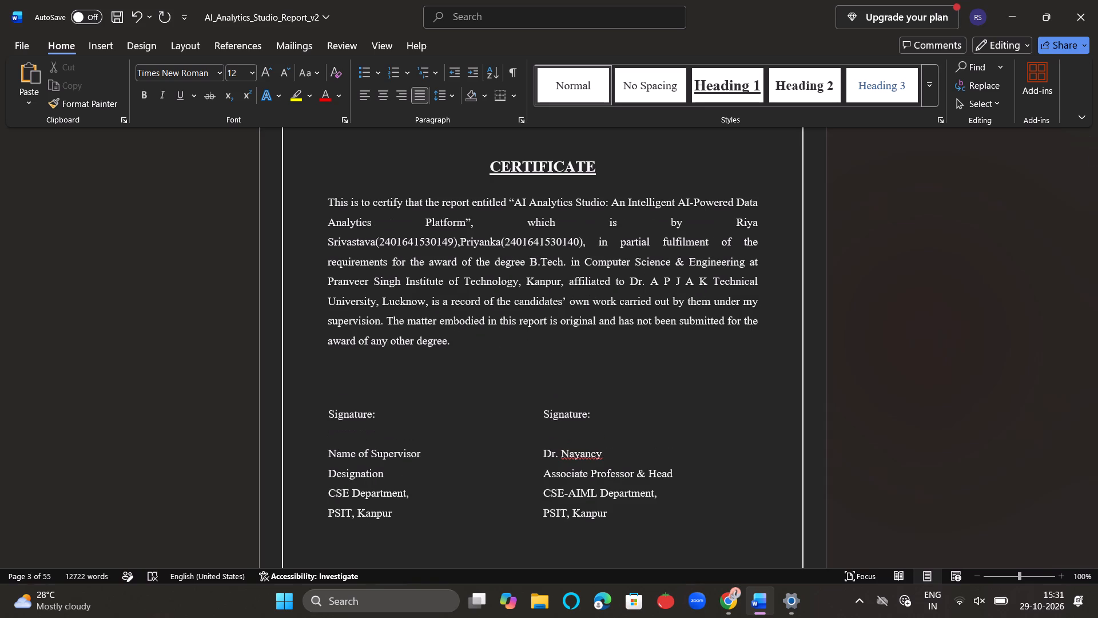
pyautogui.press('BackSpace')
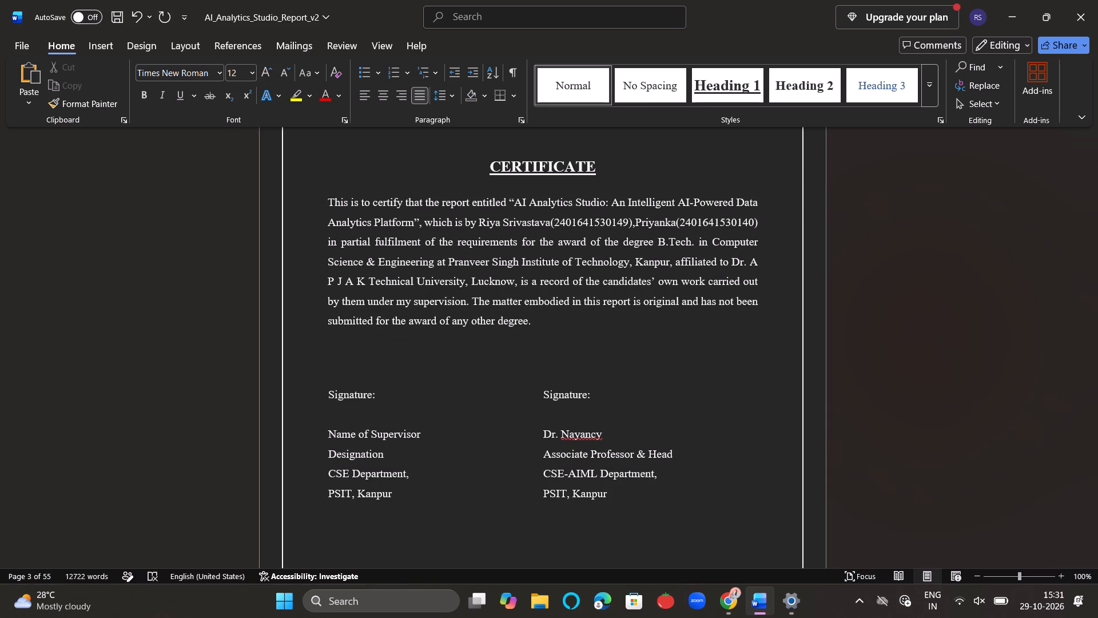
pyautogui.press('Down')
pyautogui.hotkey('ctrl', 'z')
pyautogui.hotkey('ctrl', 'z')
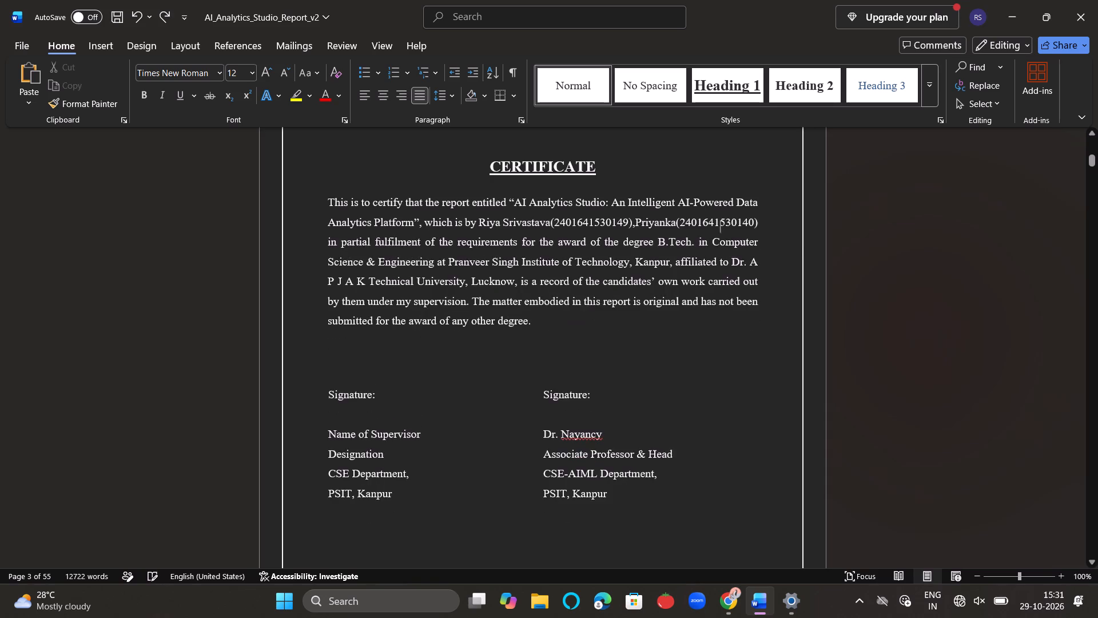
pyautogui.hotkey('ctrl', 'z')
# Replace the third student in the certificate paragraph with the title page's third team member and that member's roll number in parentheses.
pyautogui.click(432, 247)
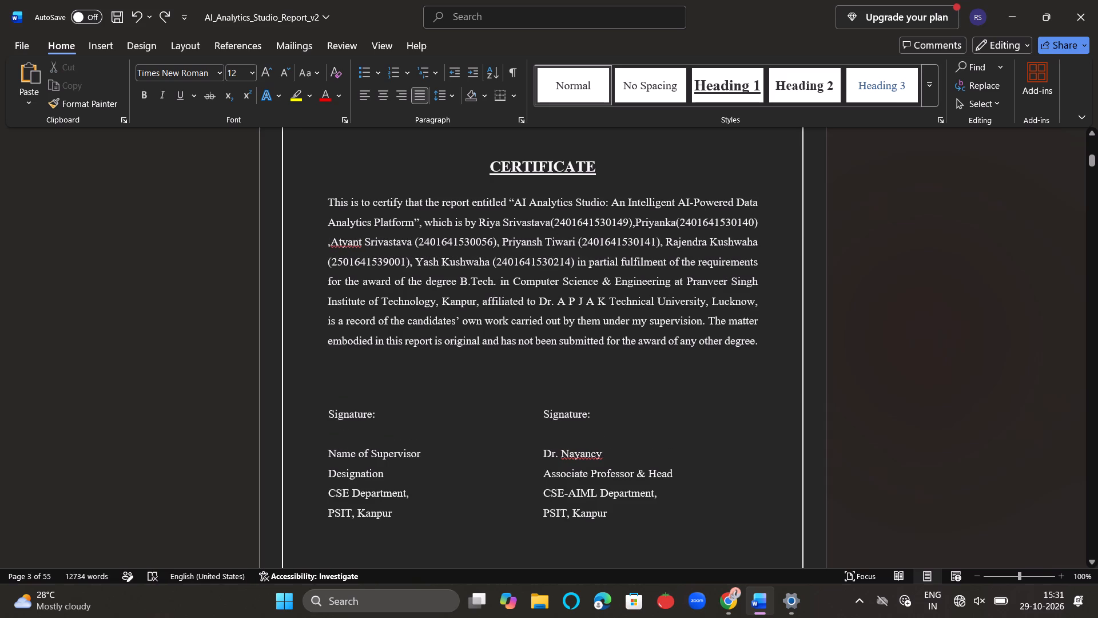
pyautogui.click(498, 245)
pyautogui.press('BackSpace')
pyautogui.press('BackSpace')
pyautogui.press('BackSpace')
pyautogui.press('BackSpace')
pyautogui.press('BackSpace')
pyautogui.press('BackSpace')
pyautogui.press('BackSpace')
pyautogui.press('BackSpace')
pyautogui.press('BackSpace')
pyautogui.press('BackSpace')
pyautogui.press('BackSpace')
pyautogui.press('BackSpace')
pyautogui.press('BackSpace')
pyautogui.press('BackSpace')
pyautogui.press('BackSpace')
pyautogui.press('BackSpace')
pyautogui.press('BackSpace')
pyautogui.press('BackSpace')
pyautogui.press('BackSpace')
pyautogui.press('BackSpace')
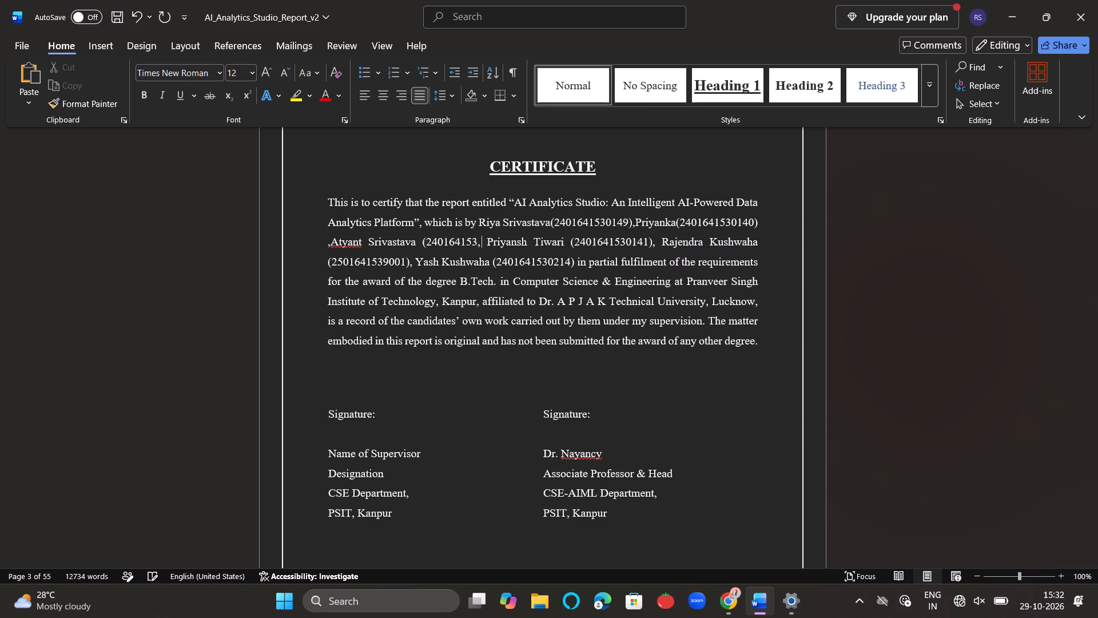
pyautogui.press('BackSpace')
pyautogui.press('BackSpace')
pyautogui.press('BackSpace')
pyautogui.press('BackSpace')
pyautogui.press('BackSpace')
pyautogui.press('BackSpace')
pyautogui.press('BackSpace')
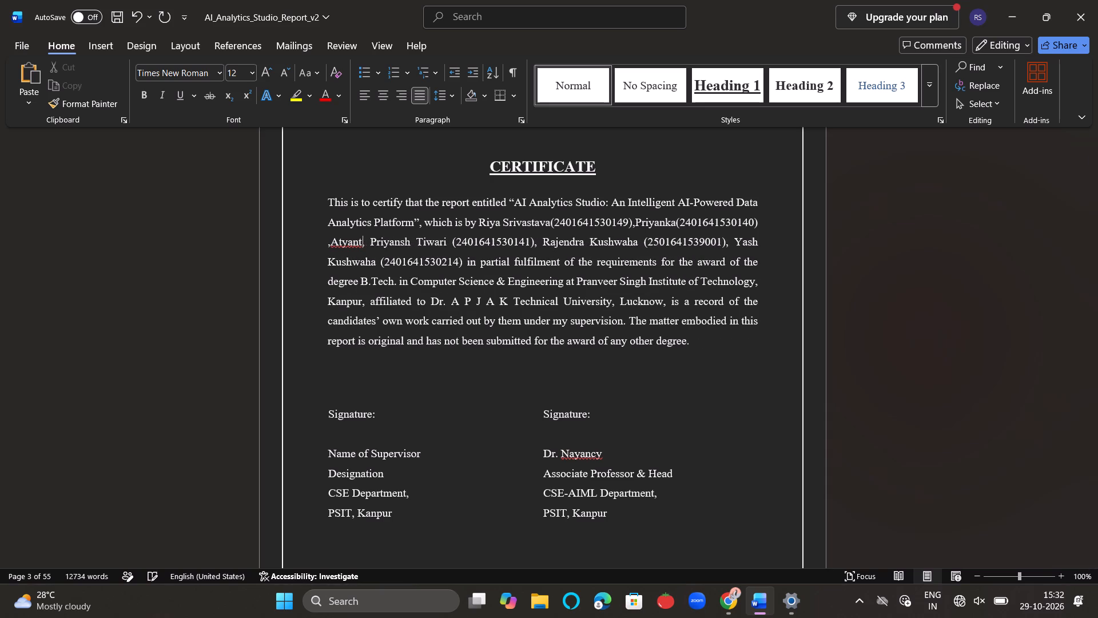
pyautogui.press('BackSpace')
pyautogui.press('BackSpace')
pyautogui.press('BackSpace')
pyautogui.press('BackSpace')
pyautogui.press('BackSpace')
pyautogui.press('BackSpace')
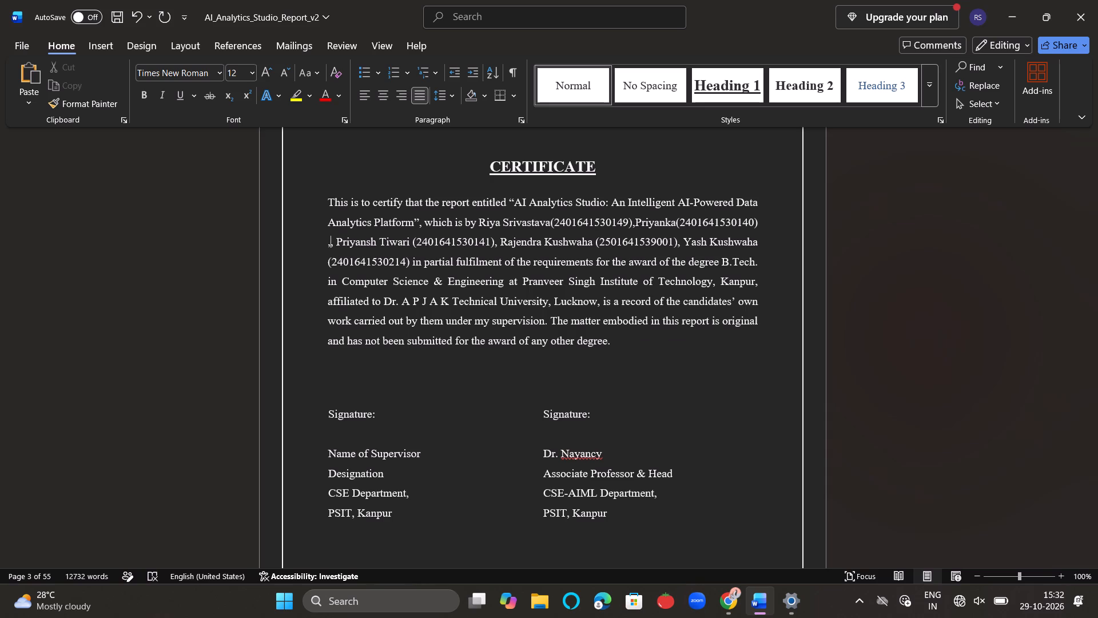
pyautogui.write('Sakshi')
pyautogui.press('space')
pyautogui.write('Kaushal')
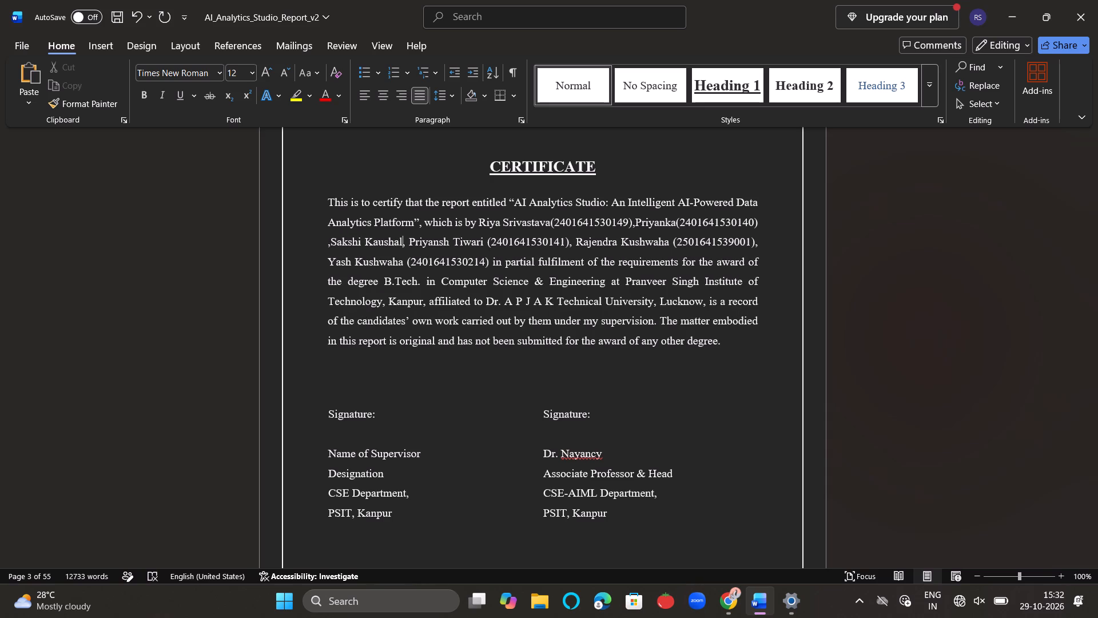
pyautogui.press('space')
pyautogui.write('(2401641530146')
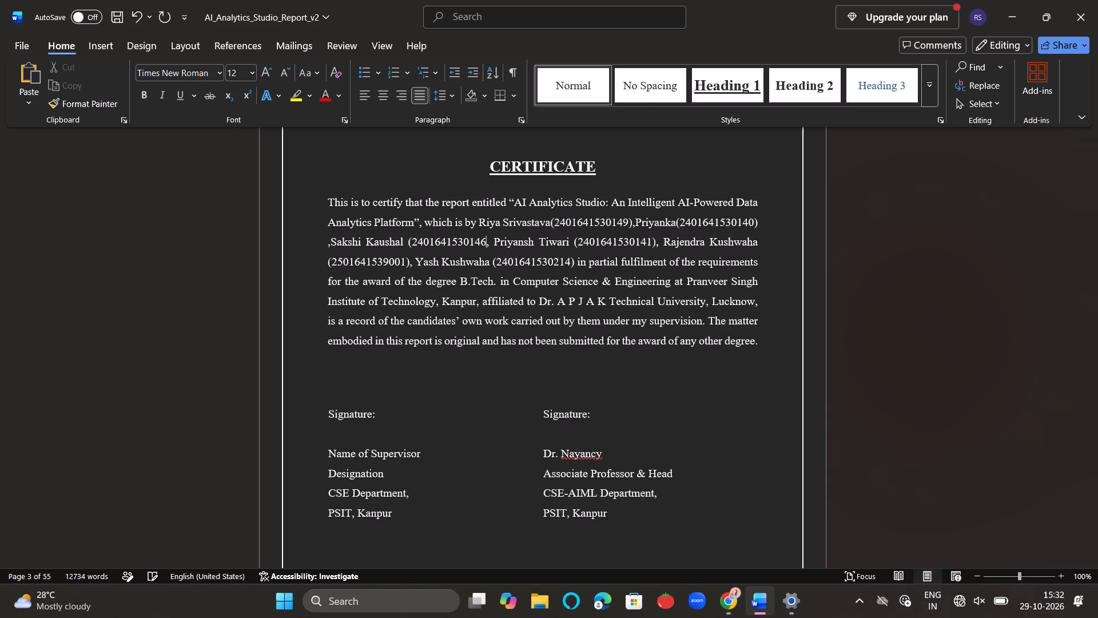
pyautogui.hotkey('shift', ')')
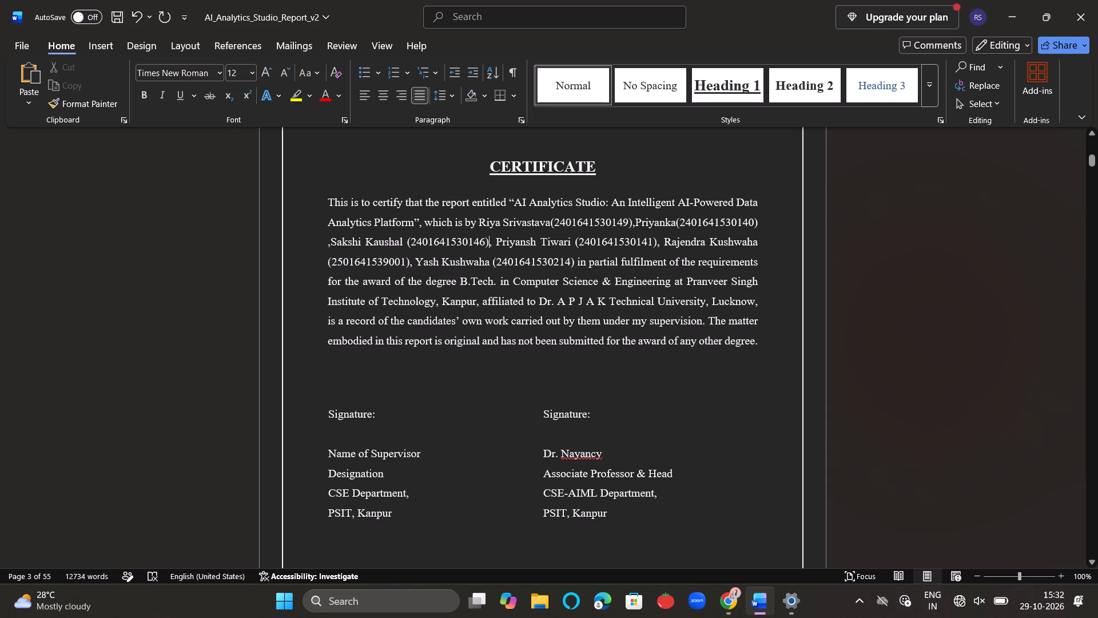
# Delete the three remaining old students from the certificate paragraph, keeping one space before "in partial fulfilment".
pyautogui.moveTo(573, 267); pyautogui.dragTo(495, 245)
pyautogui.press('BackSpace')
pyautogui.press('BackSpace')
pyautogui.press('BackSpace')
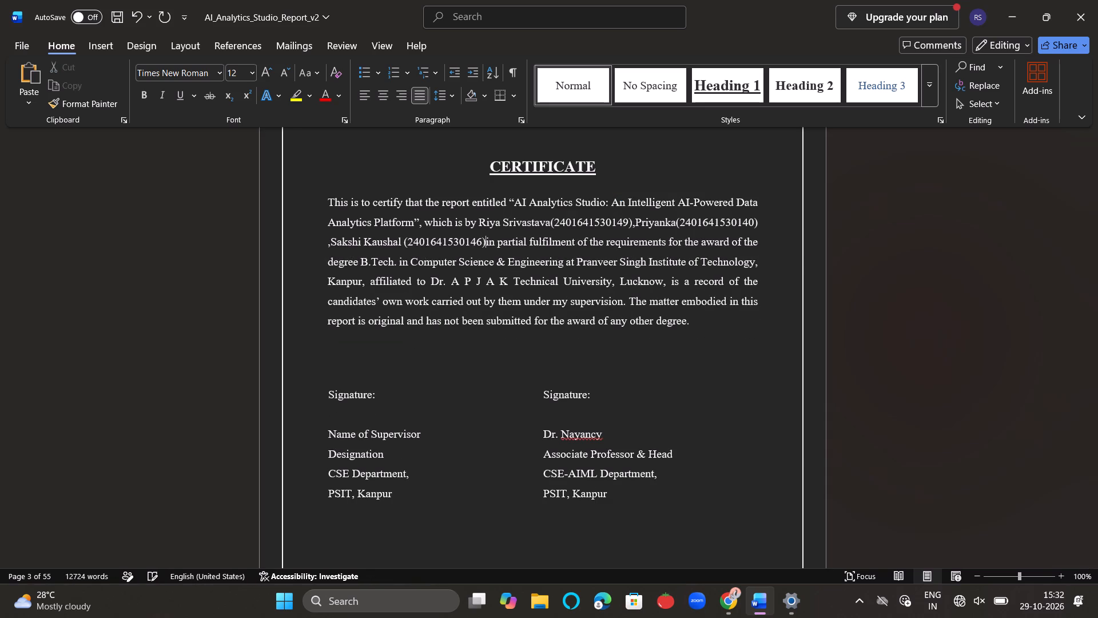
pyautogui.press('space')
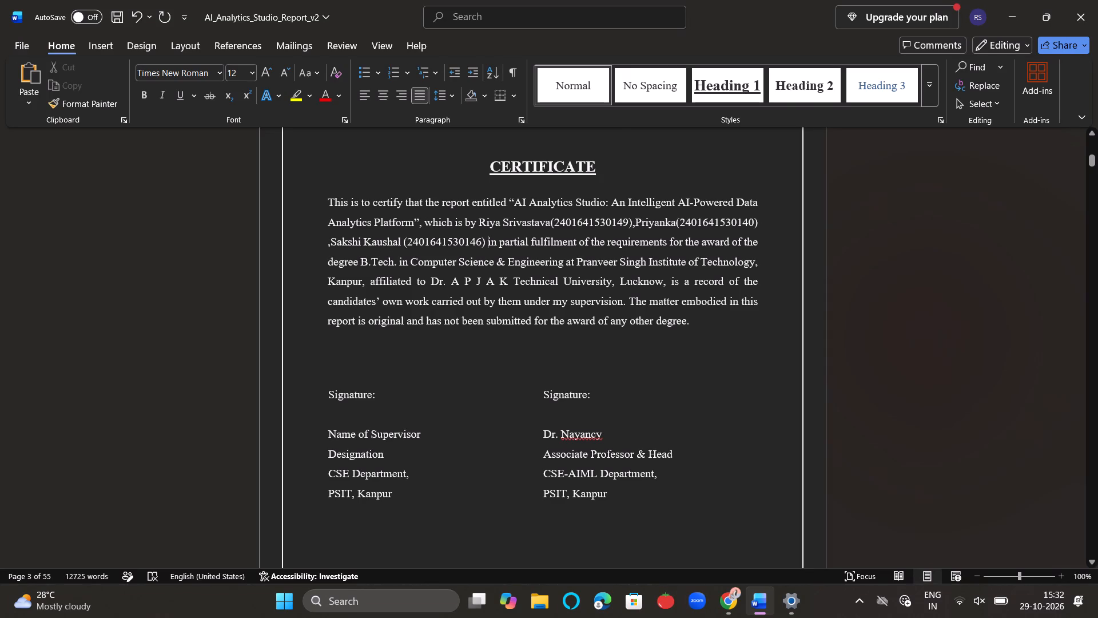
# Clear the old student's name from the first signature block on the acknowledgement page.
pyautogui.scroll(-1, 657, 389)
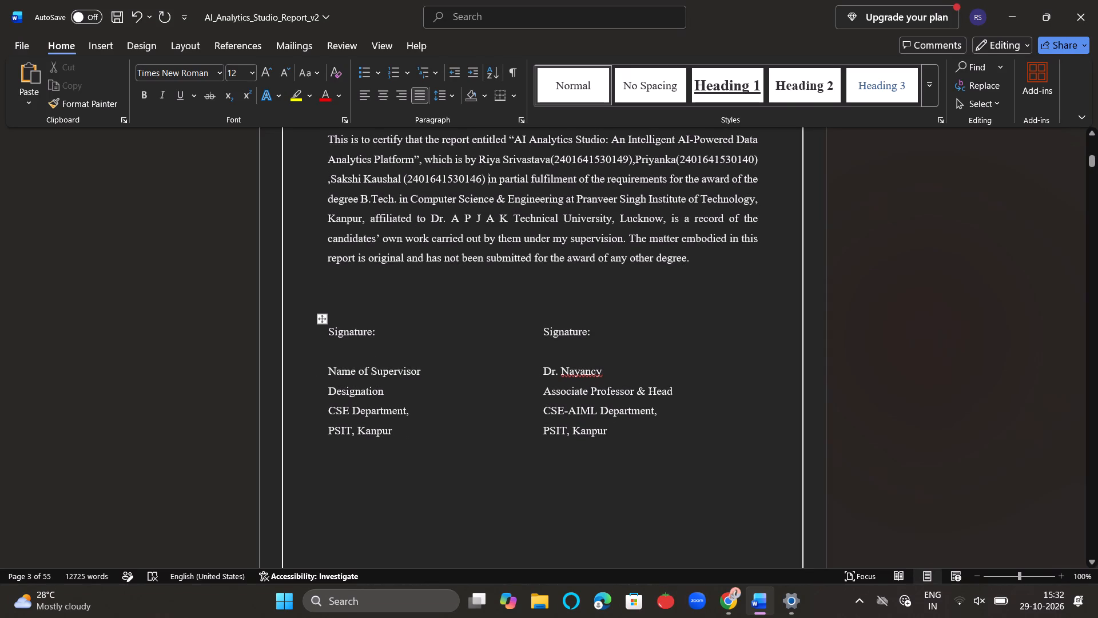
pyautogui.scroll(-5, 657, 389)
pyautogui.scroll(1, 657, 389)
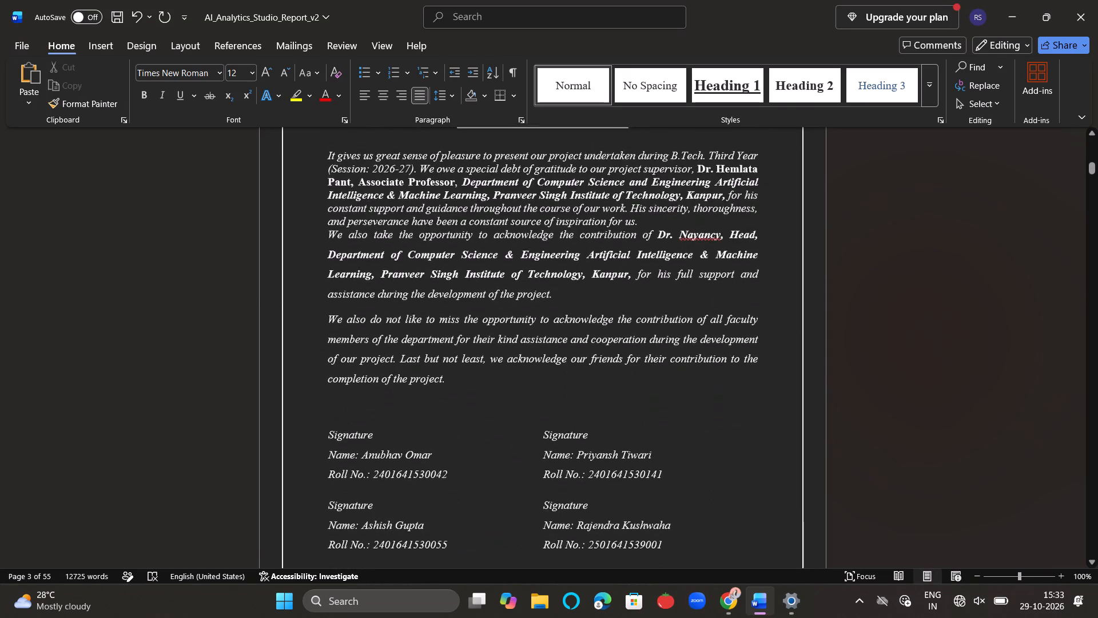
pyautogui.scroll(1, 657, 389)
pyautogui.scroll(-1, 658, 434)
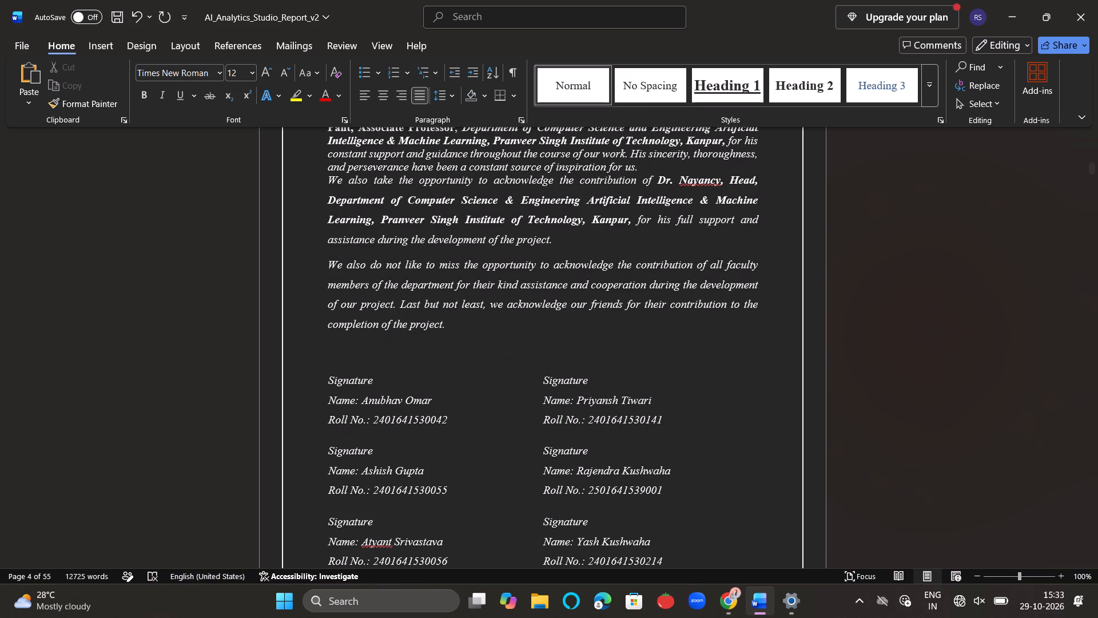
pyautogui.scroll(-1, 658, 434)
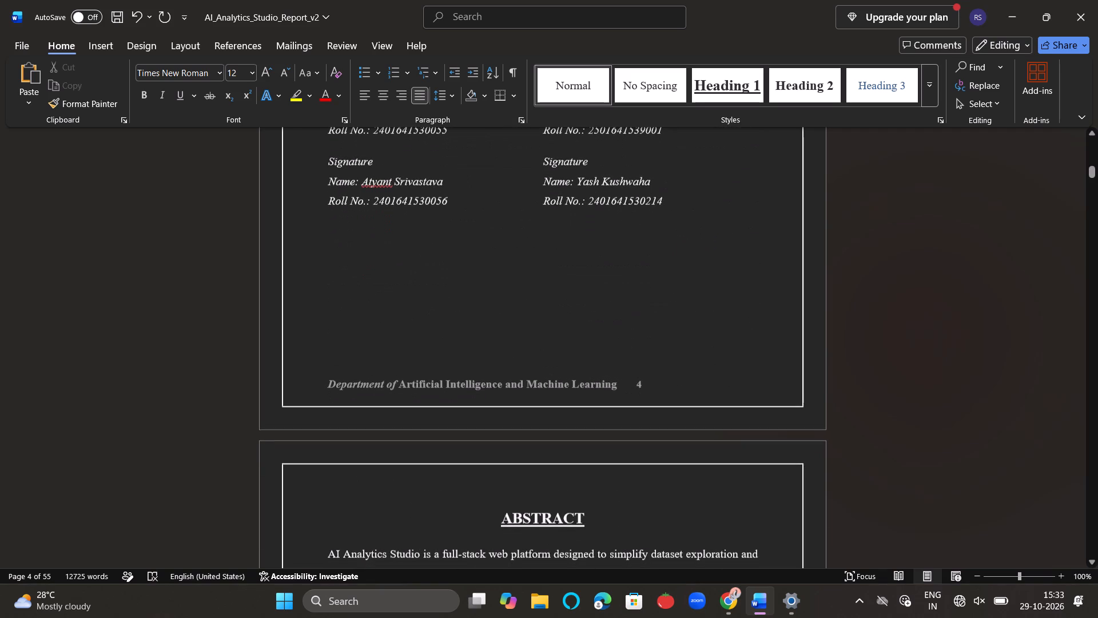
pyautogui.scroll(-1, 658, 434)
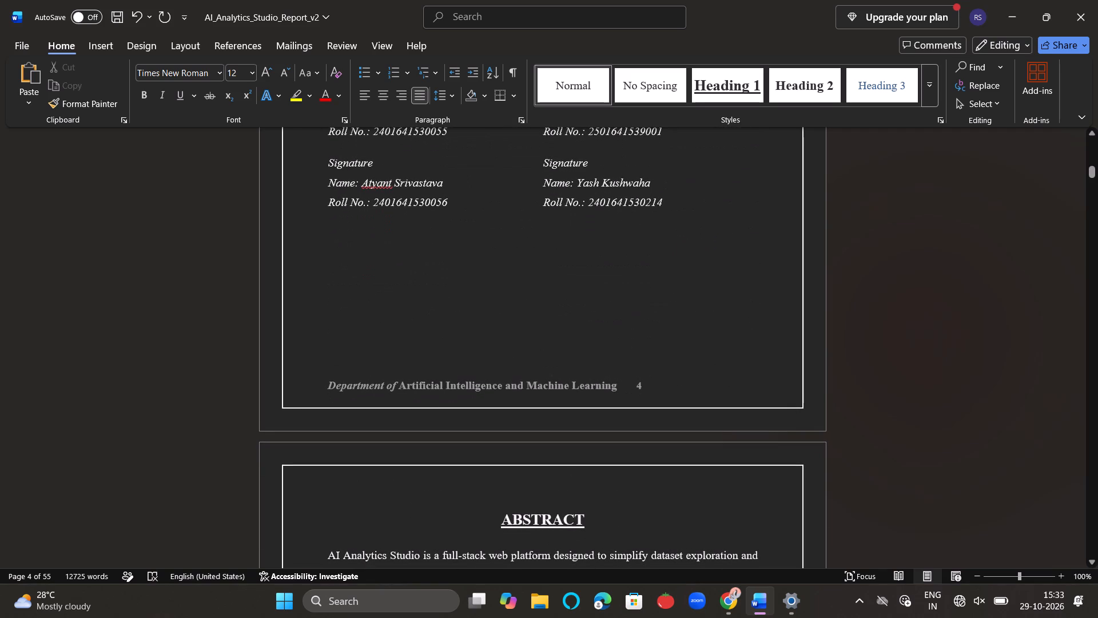
pyautogui.scroll(1, 658, 434)
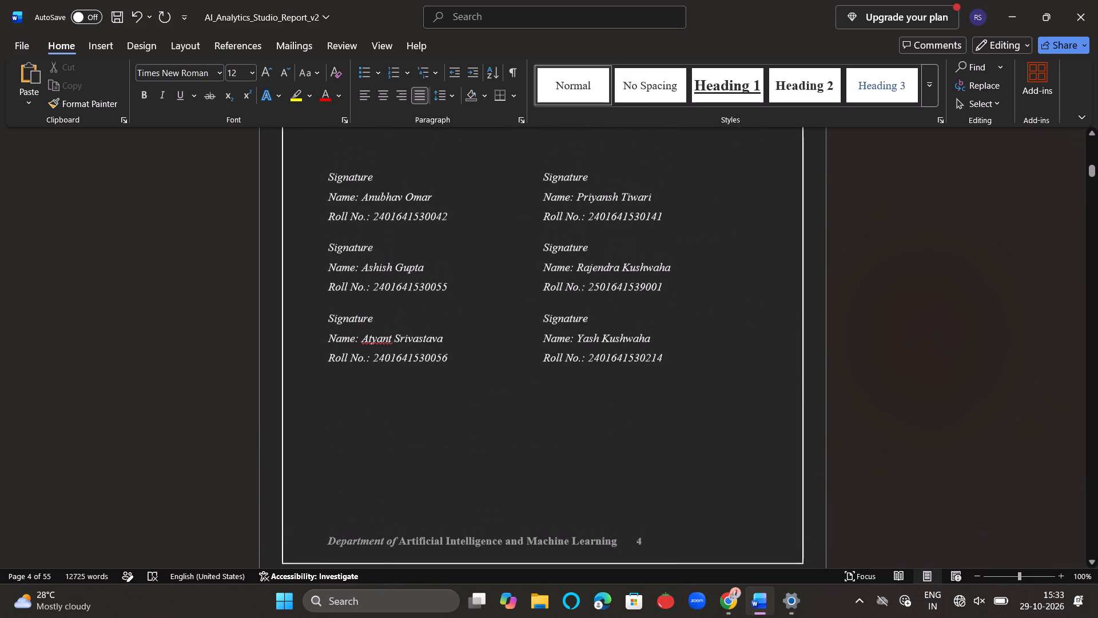
pyautogui.scroll(1, 491, 287)
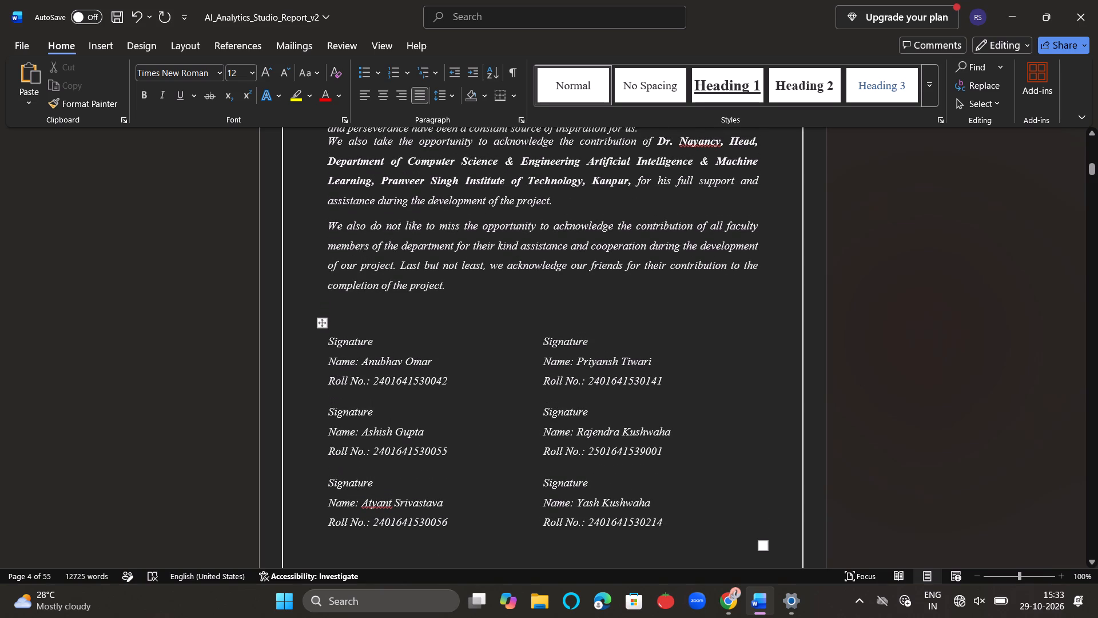
pyautogui.click(433, 353)
pyautogui.click(433, 359)
pyautogui.click(433, 359)
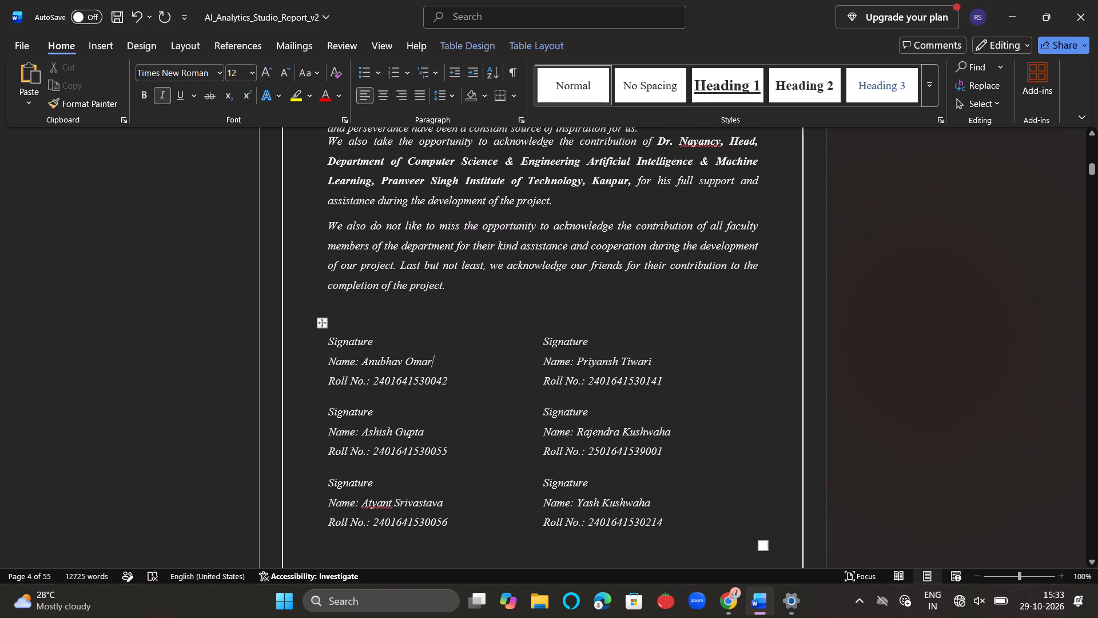
pyautogui.press('BackSpace')
pyautogui.press('BackSpace')
pyautogui.press('BackSpace')
pyautogui.press('BackSpace')
pyautogui.press('BackSpace')
pyautogui.press('BackSpace')
pyautogui.press('BackSpace')
pyautogui.press('BackSpace')
pyautogui.press('BackSpace')
pyautogui.press('BackSpace')
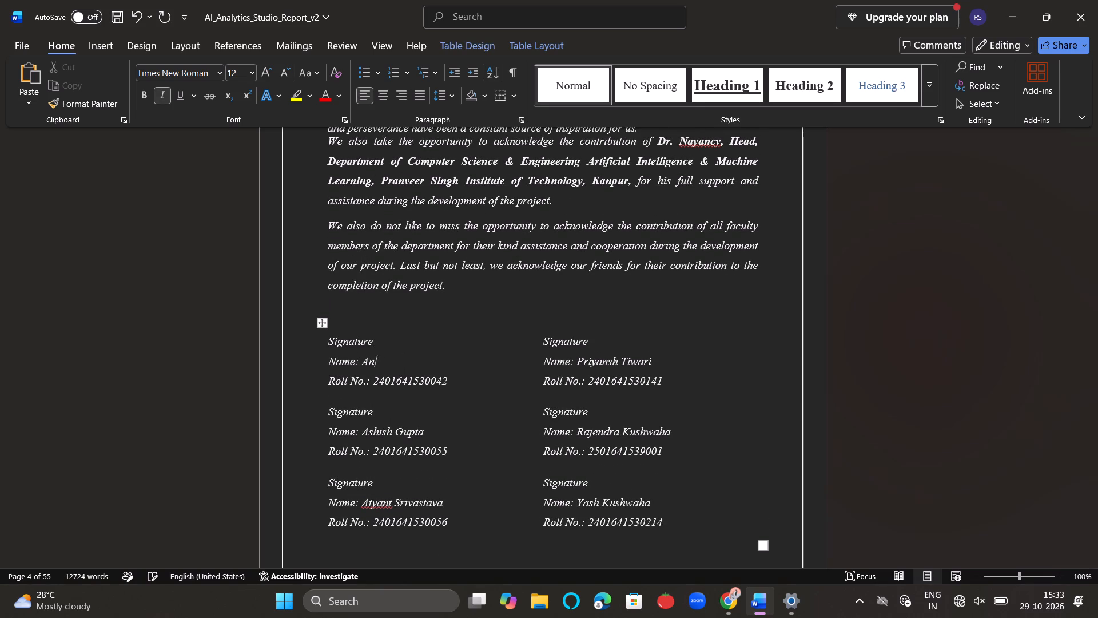
pyautogui.press('BackSpace')
pyautogui.press('BackSpace')
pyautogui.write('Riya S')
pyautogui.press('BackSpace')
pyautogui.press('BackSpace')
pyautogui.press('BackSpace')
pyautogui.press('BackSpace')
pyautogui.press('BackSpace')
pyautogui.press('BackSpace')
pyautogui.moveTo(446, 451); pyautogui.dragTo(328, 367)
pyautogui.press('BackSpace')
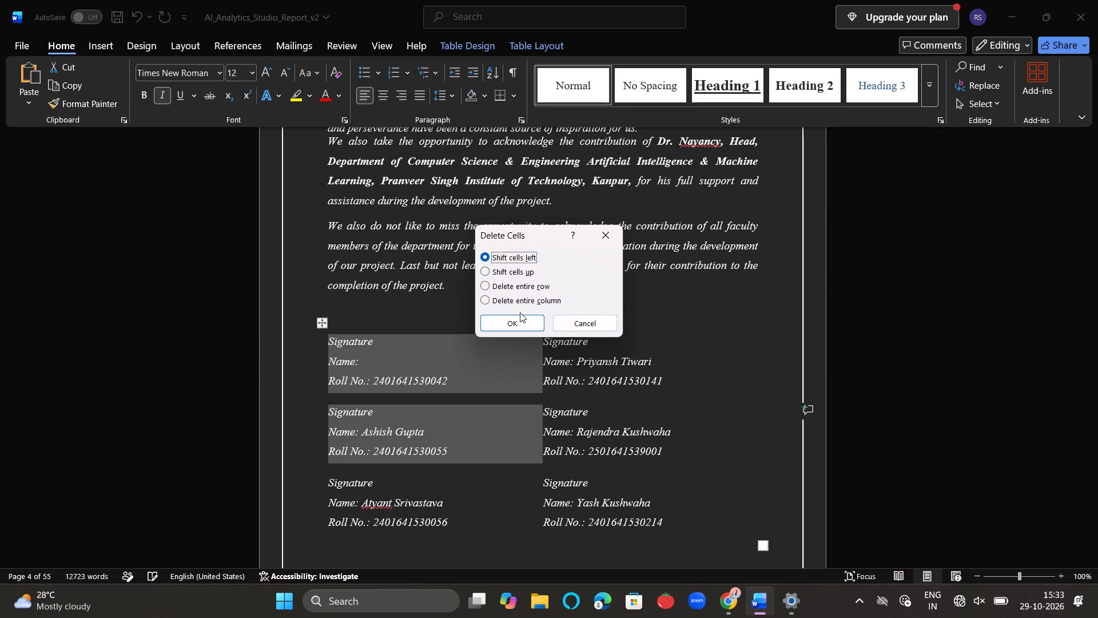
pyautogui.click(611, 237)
# Enter the title page's first team member as the name in the first signature block and update the roll number to that member's.
pyautogui.click(388, 360)
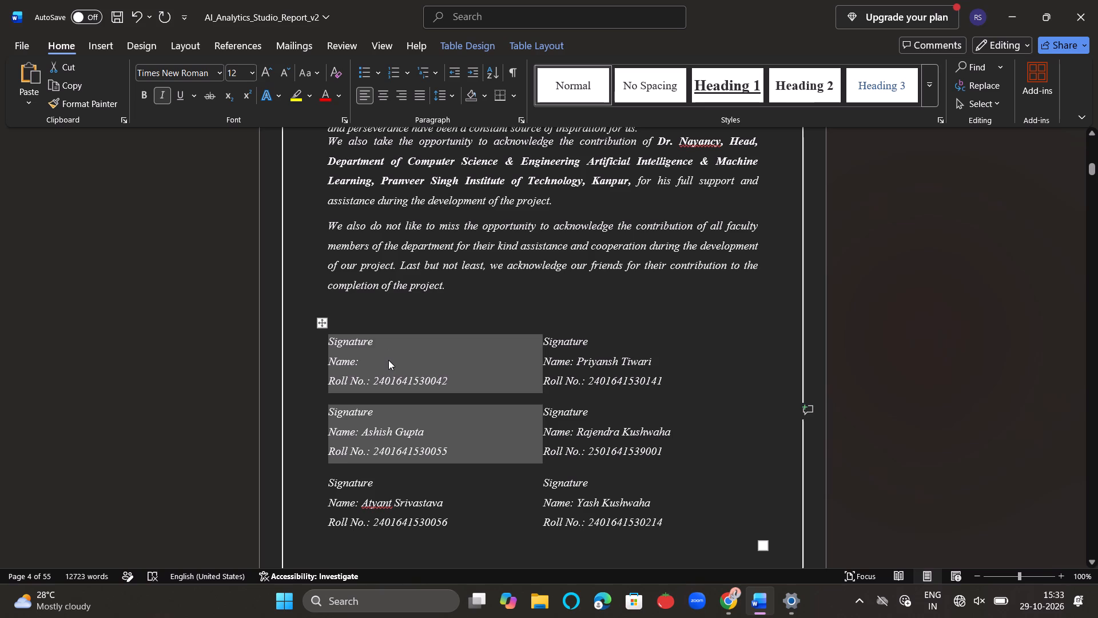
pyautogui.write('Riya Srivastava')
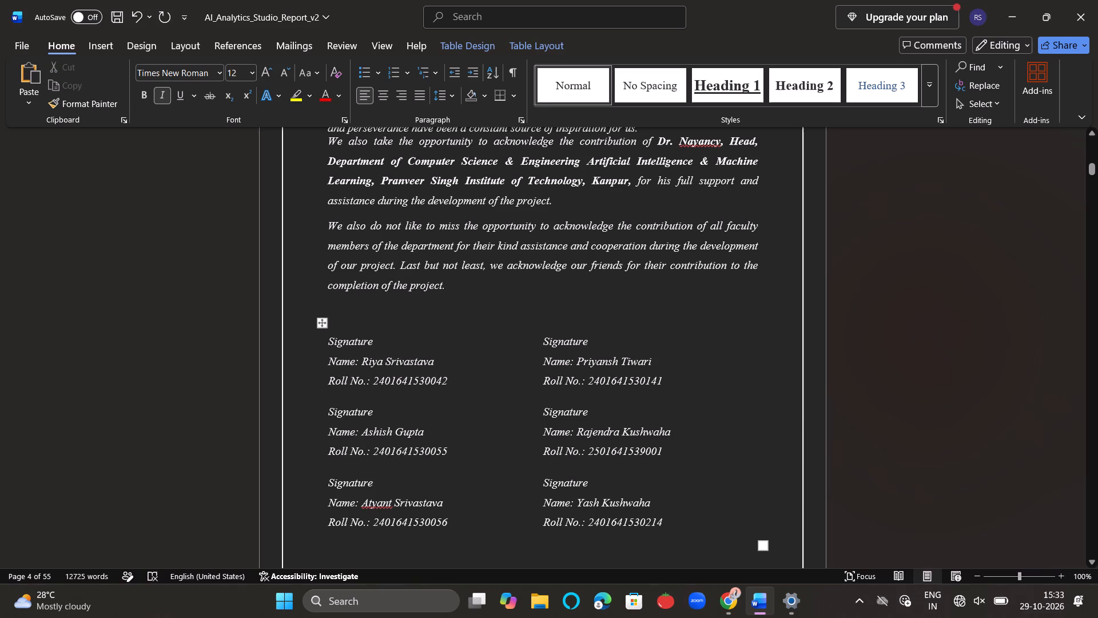
pyautogui.click(451, 377)
pyautogui.press('BackSpace')
pyautogui.press('BackSpace')
pyautogui.press('BackSpace')
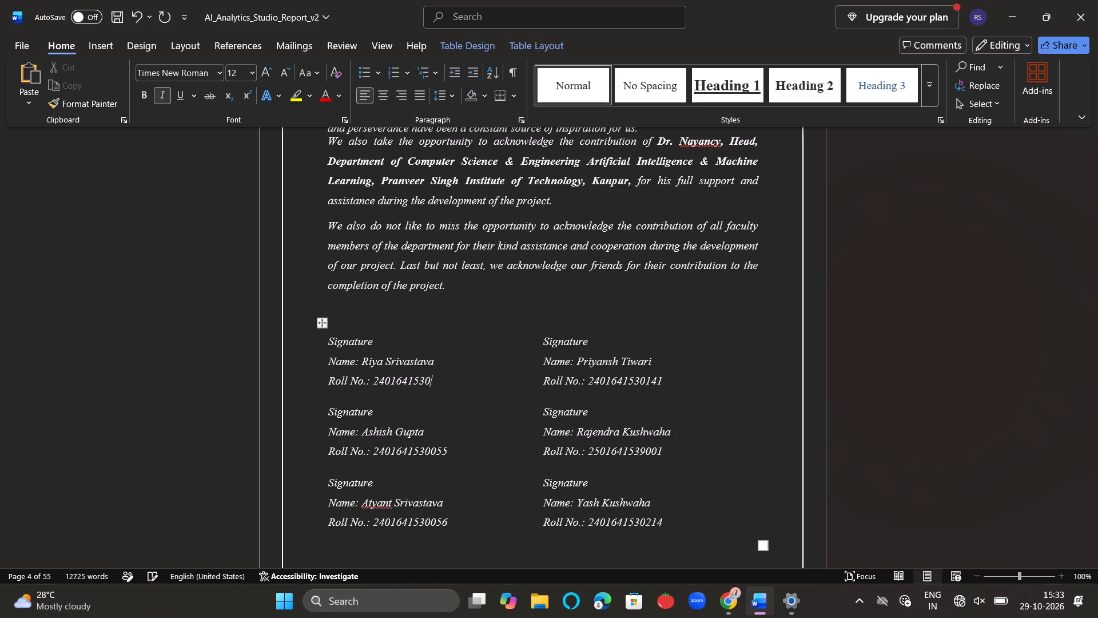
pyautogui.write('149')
# Replace the student in the second acknowledgement signature block with the title page's second team member and that member's roll number.
pyautogui.click(655, 361)
pyautogui.press('BackSpace')
pyautogui.press('BackSpace')
pyautogui.press('BackSpace')
pyautogui.press('BackSpace')
pyautogui.press('BackSpace')
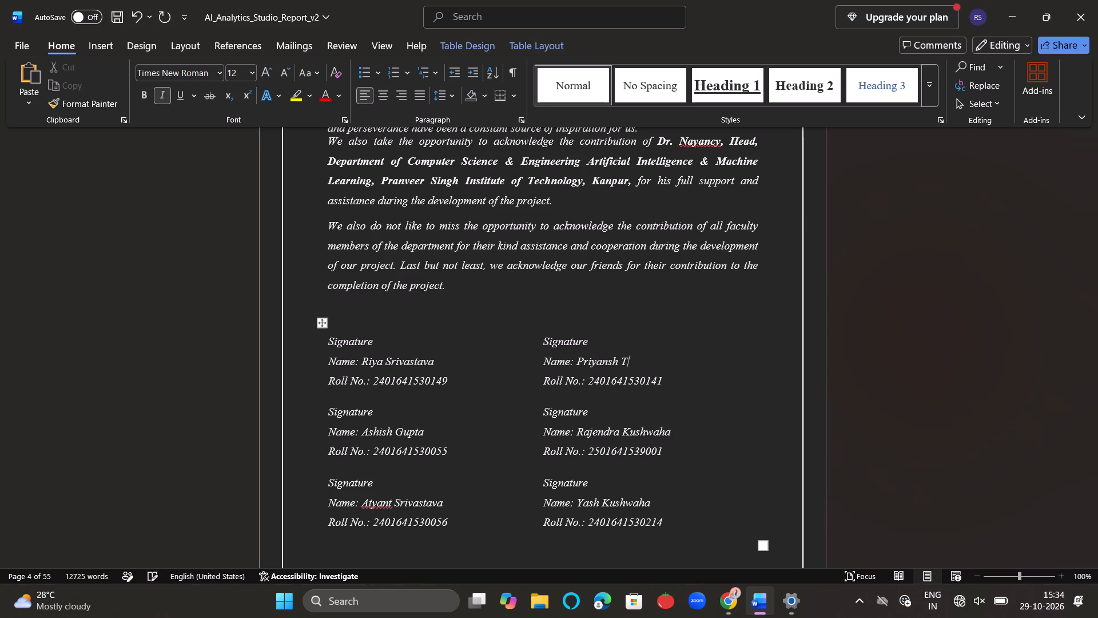
pyautogui.press('BackSpace')
pyautogui.press('BackSpace')
pyautogui.press('BackSpace')
pyautogui.press('BackSpace')
pyautogui.press('BackSpace')
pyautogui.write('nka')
pyautogui.click(673, 383)
pyautogui.press('BackSpace')
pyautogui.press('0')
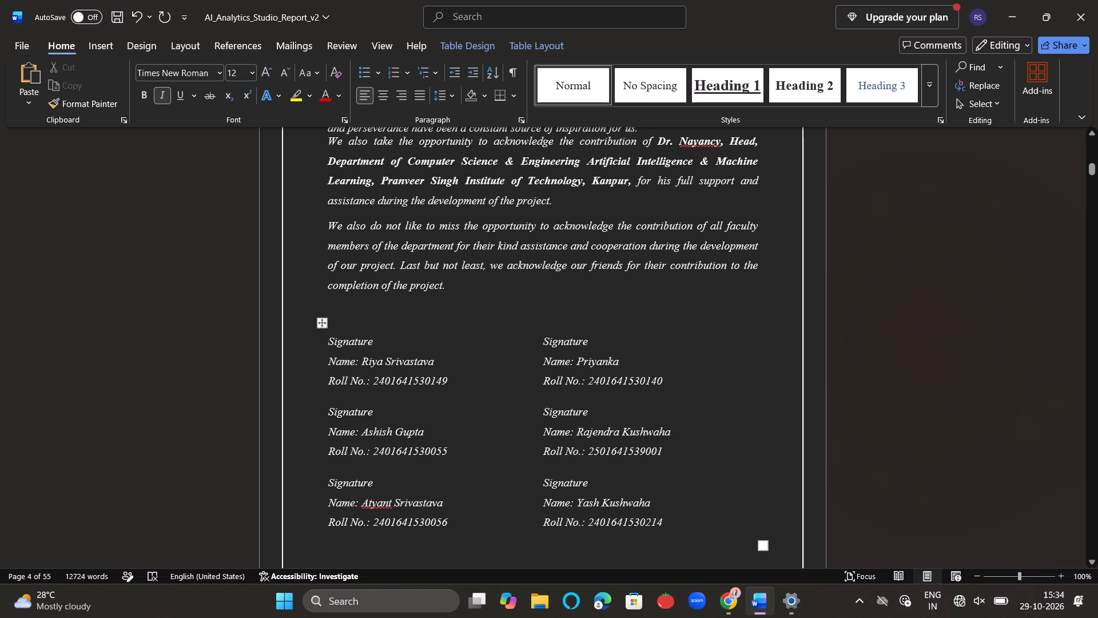
# Replace the third signature block's student name with the title page's third team member and replace the last three digits of its roll number.
pyautogui.click(433, 433)
pyautogui.press('BackSpace')
pyautogui.press('BackSpace')
pyautogui.press('BackSpace')
pyautogui.press('BackSpace')
pyautogui.press('BackSpace')
pyautogui.press('BackSpace')
pyautogui.press('BackSpace')
pyautogui.press('BackSpace')
pyautogui.press('BackSpace')
pyautogui.press('BackSpace')
pyautogui.press('BackSpace')
pyautogui.press('BackSpace')
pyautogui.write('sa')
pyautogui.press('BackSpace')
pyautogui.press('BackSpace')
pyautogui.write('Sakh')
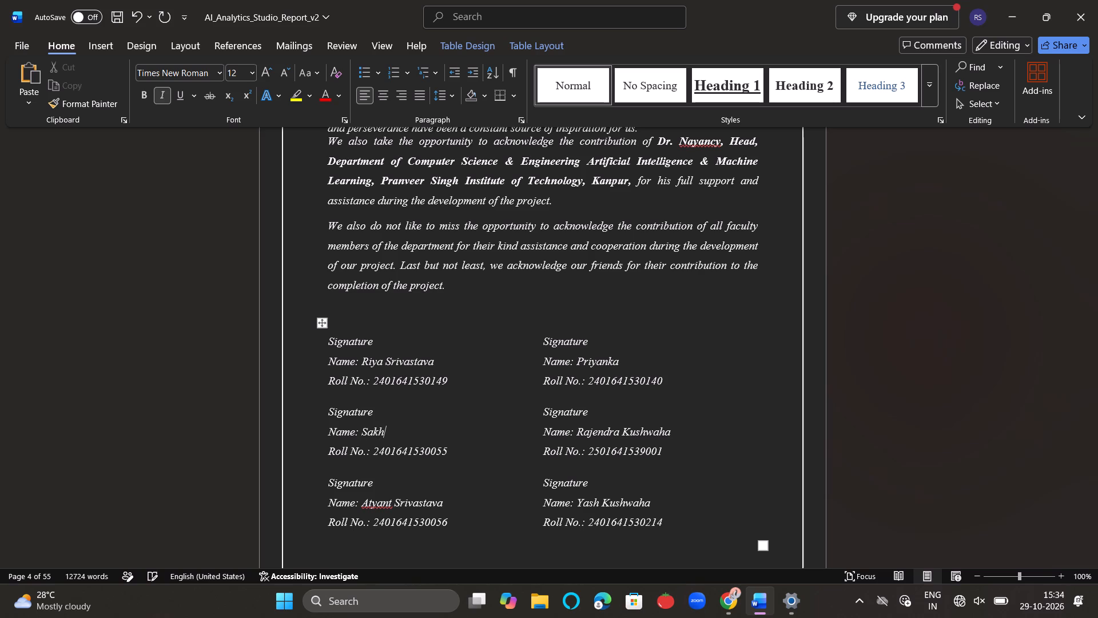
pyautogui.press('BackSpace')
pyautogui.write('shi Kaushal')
pyautogui.click(453, 451)
pyautogui.press('BackSpace')
pyautogui.press('BackSpace')
pyautogui.press('BackSpace')
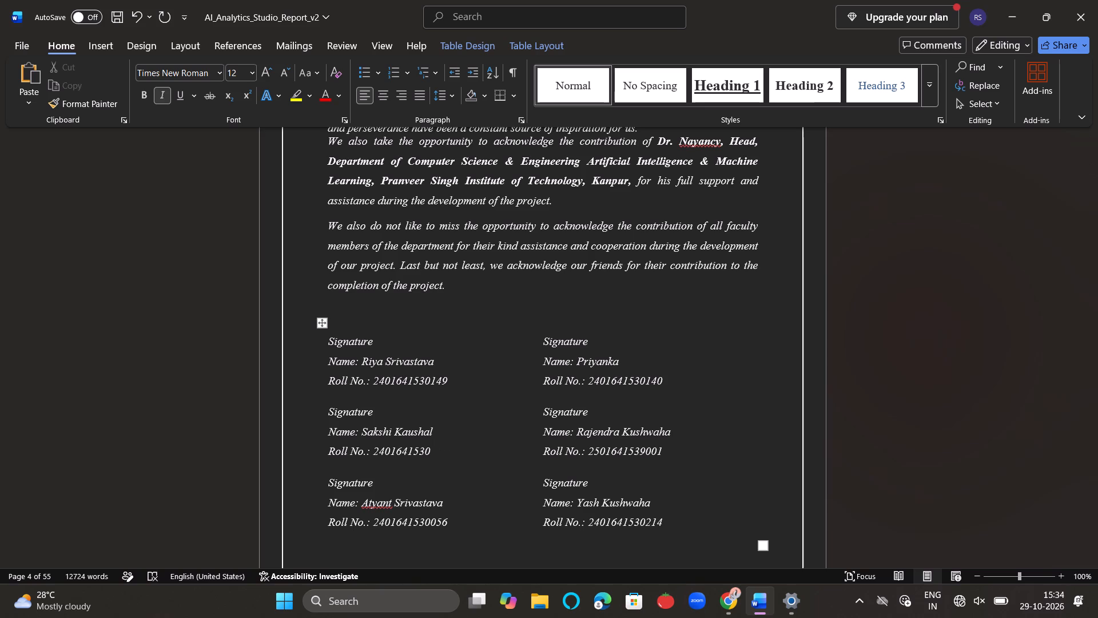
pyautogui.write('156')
# Delete the signature, name and roll number lines of the three remaining old students from the acknowledgement page.
pyautogui.moveTo(661, 453); pyautogui.dragTo(544, 410)
pyautogui.press('BackSpace')
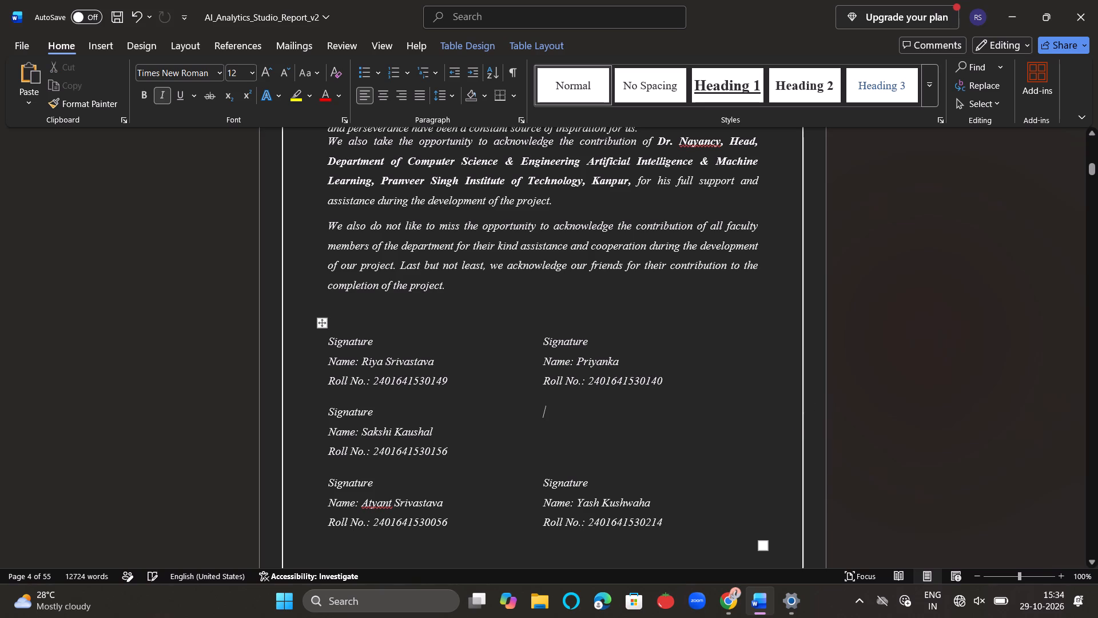
pyautogui.moveTo(670, 523); pyautogui.dragTo(551, 484)
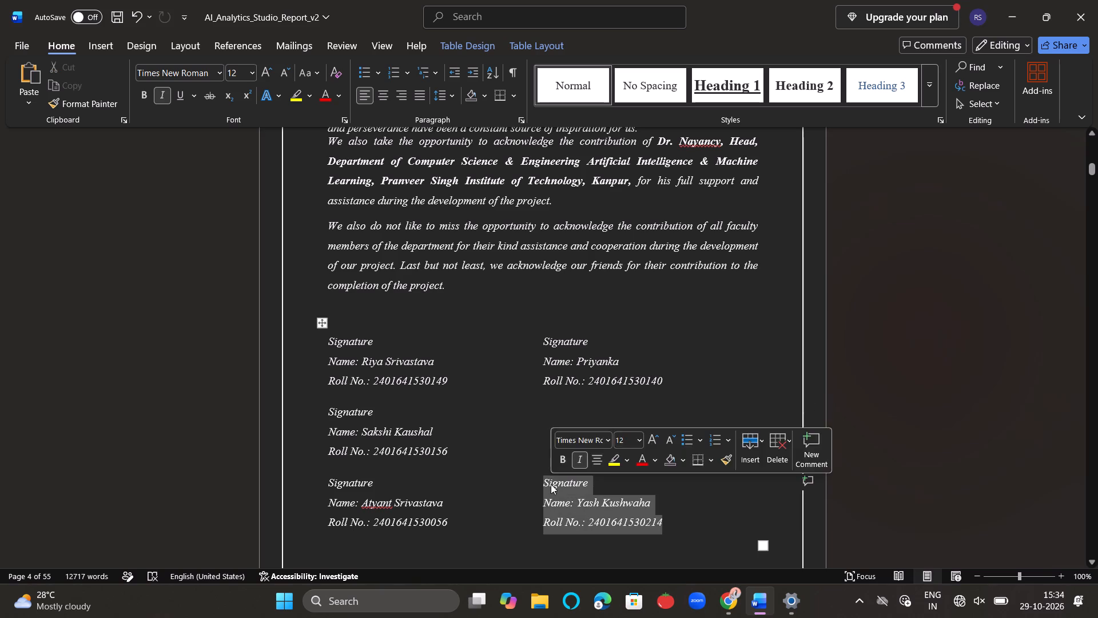
pyautogui.press('BackSpace')
pyautogui.moveTo(451, 521); pyautogui.dragTo(344, 488)
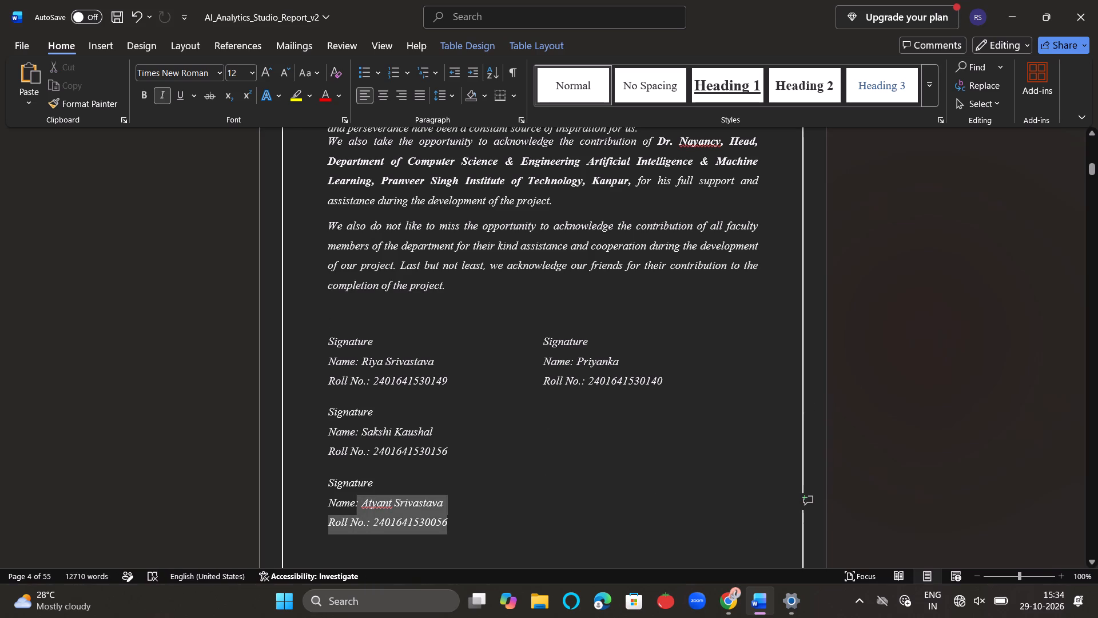
pyautogui.moveTo(344, 488); pyautogui.dragTo(335, 484)
pyautogui.press('BackSpace')
pyautogui.click(905, 402)
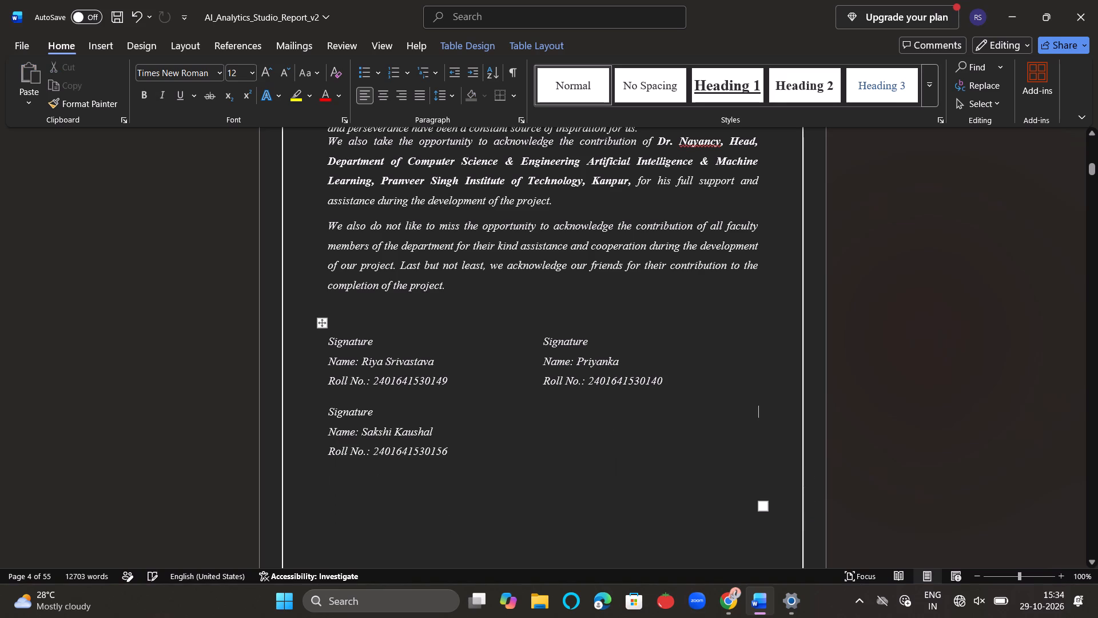
# Review the report's remaining front pages after the acknowledgement, from the abstract and list of figures to the table of contents.
pyautogui.scroll(-1, 905, 402)
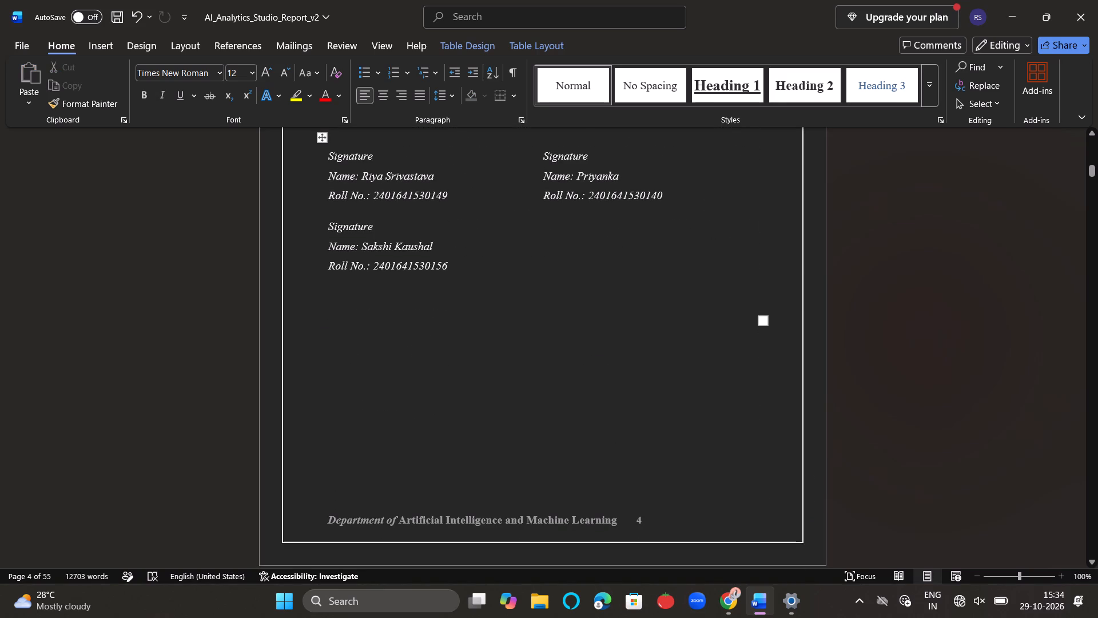
pyautogui.scroll(-3, 761, 410)
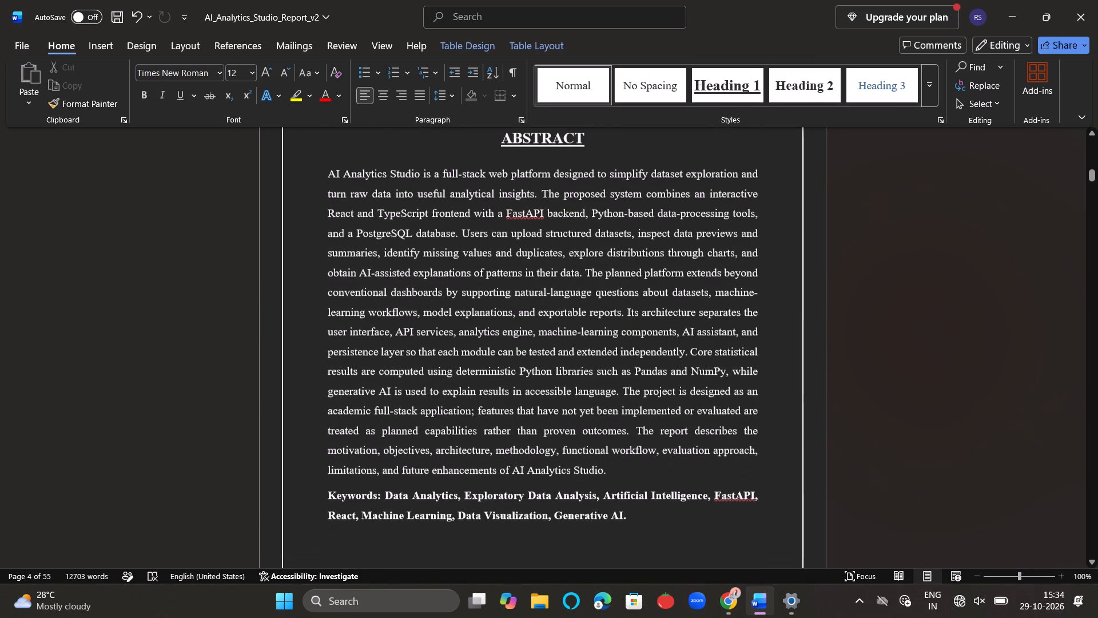
pyautogui.scroll(-3, 735, 518)
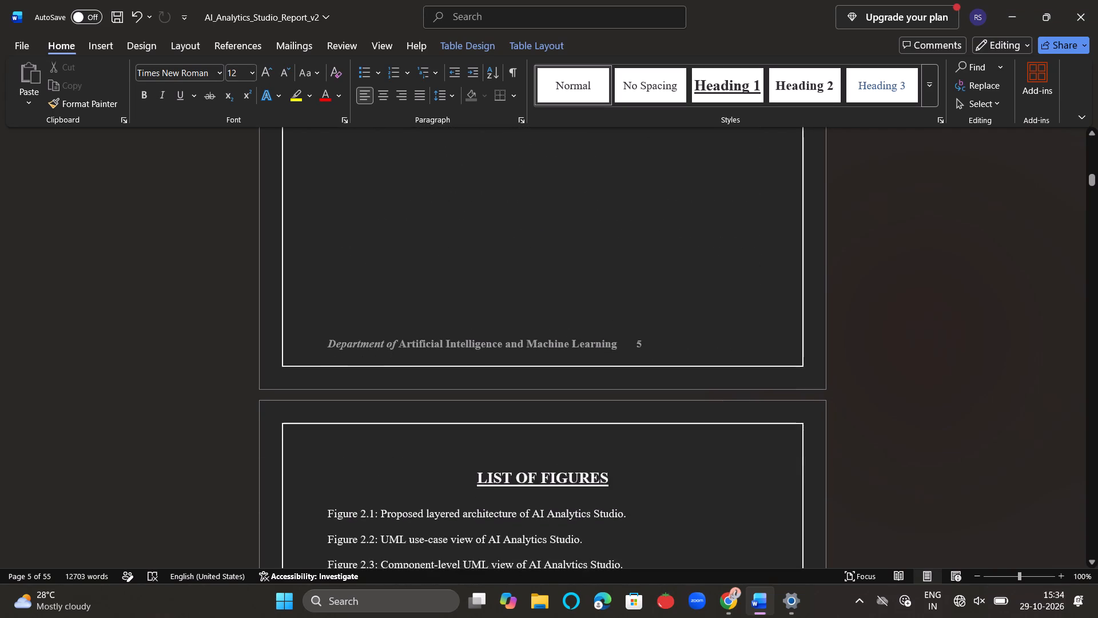
pyautogui.scroll(-9, 735, 518)
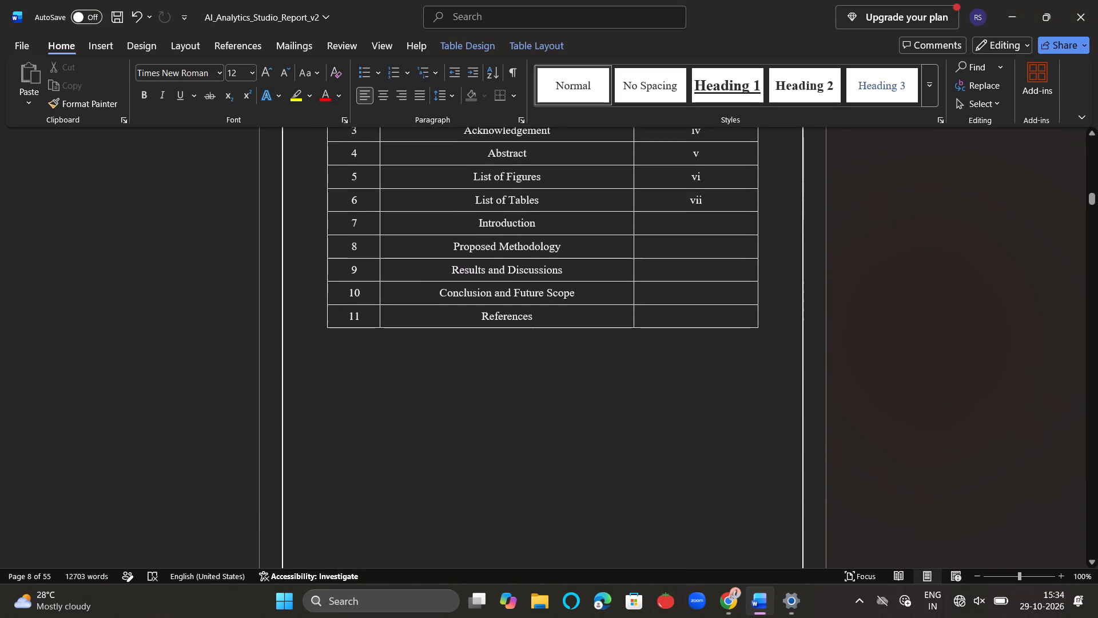
pyautogui.scroll(-3, 735, 518)
# Read through the introduction chapter, from section 1.1 on AI-powered data analytics to its closing problem and approach summary.
pyautogui.scroll(-1, 735, 518)
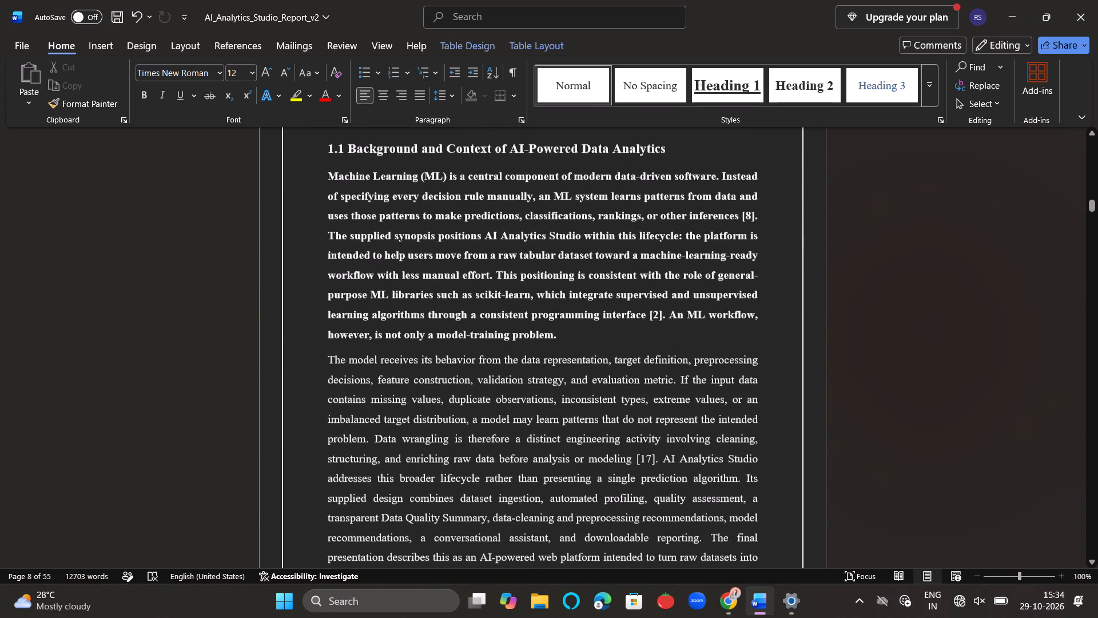
pyautogui.scroll(-8, 735, 518)
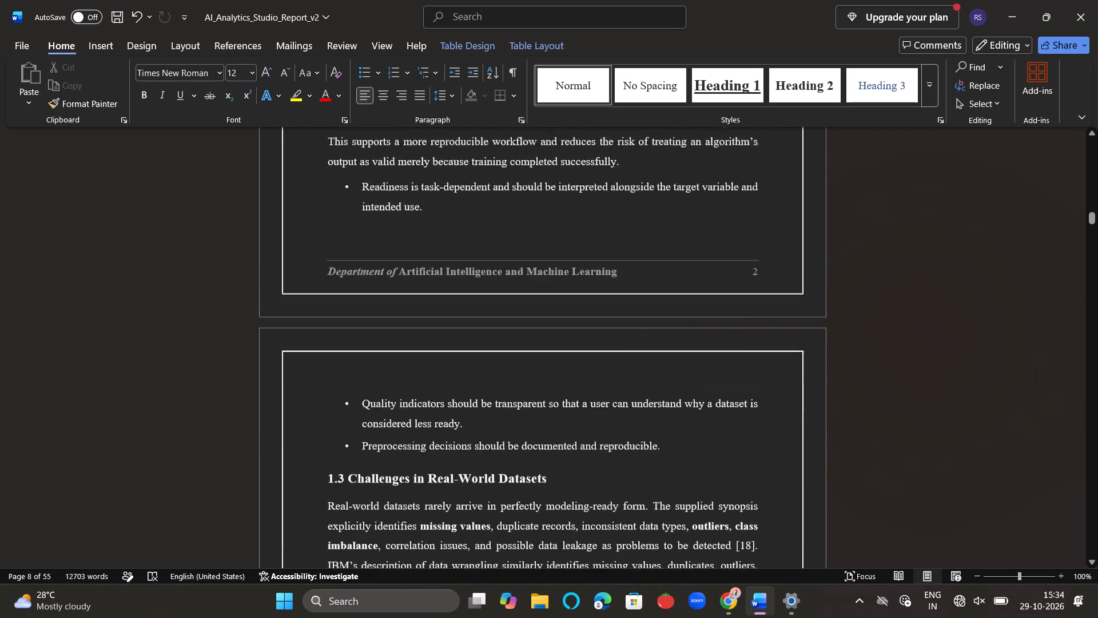
pyautogui.scroll(-5, 735, 518)
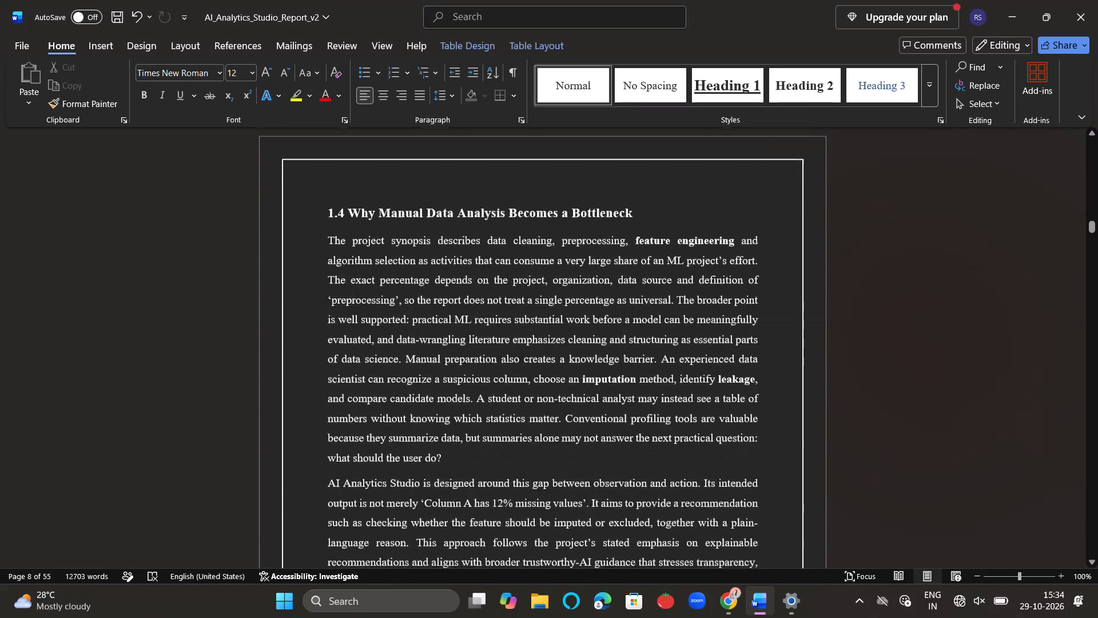
pyautogui.scroll(-6, 735, 518)
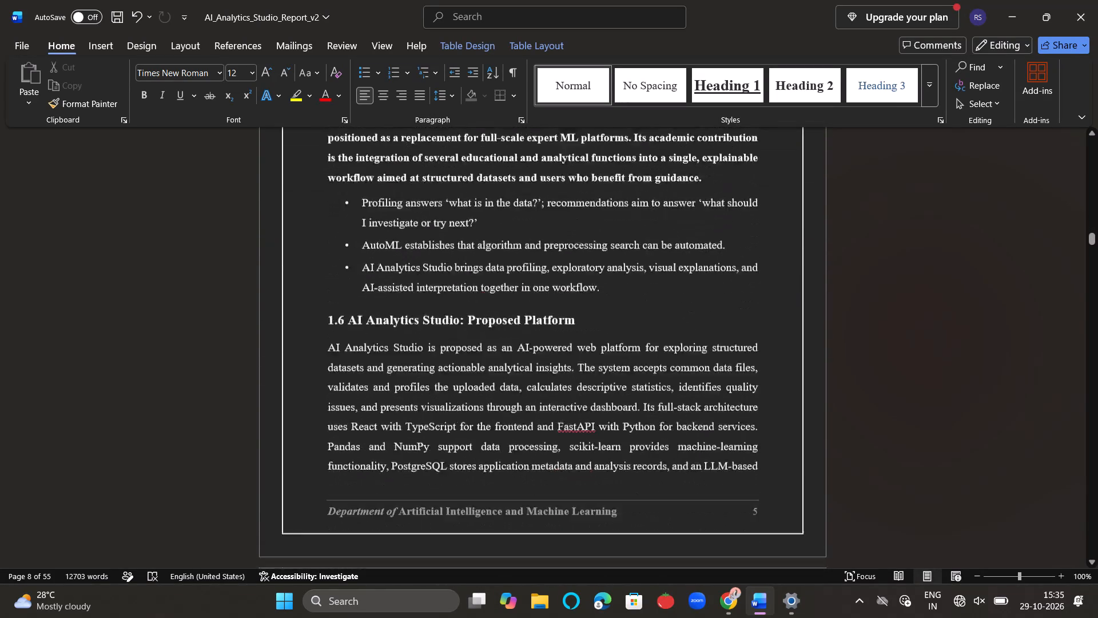
pyautogui.scroll(-5, 735, 518)
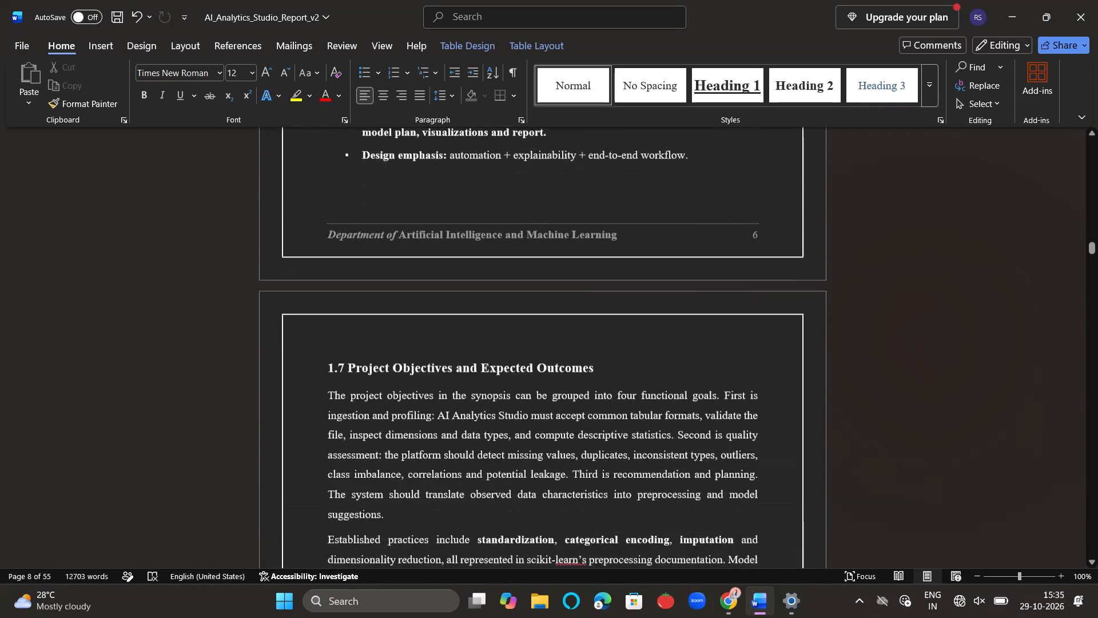
pyautogui.scroll(-5, 735, 518)
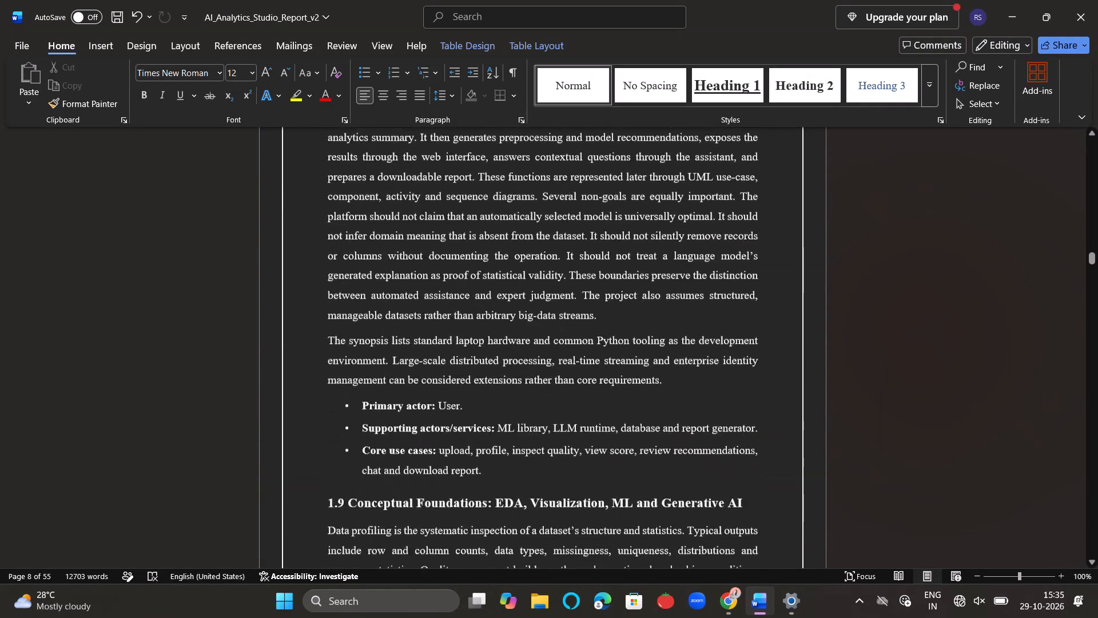
pyautogui.scroll(-4, 735, 518)
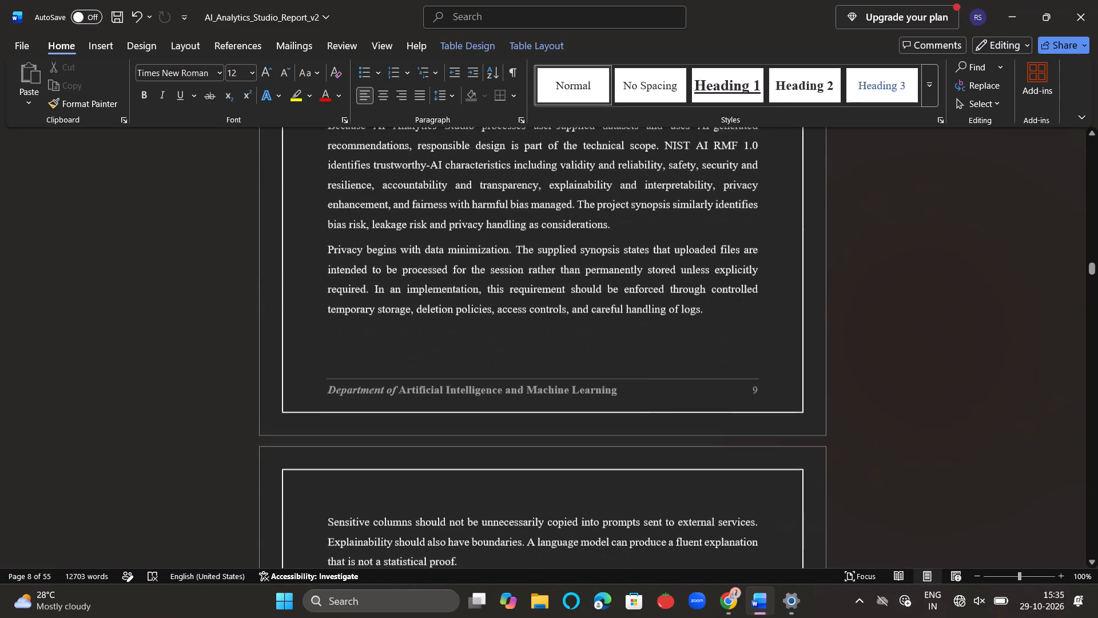
pyautogui.scroll(-3, 735, 518)
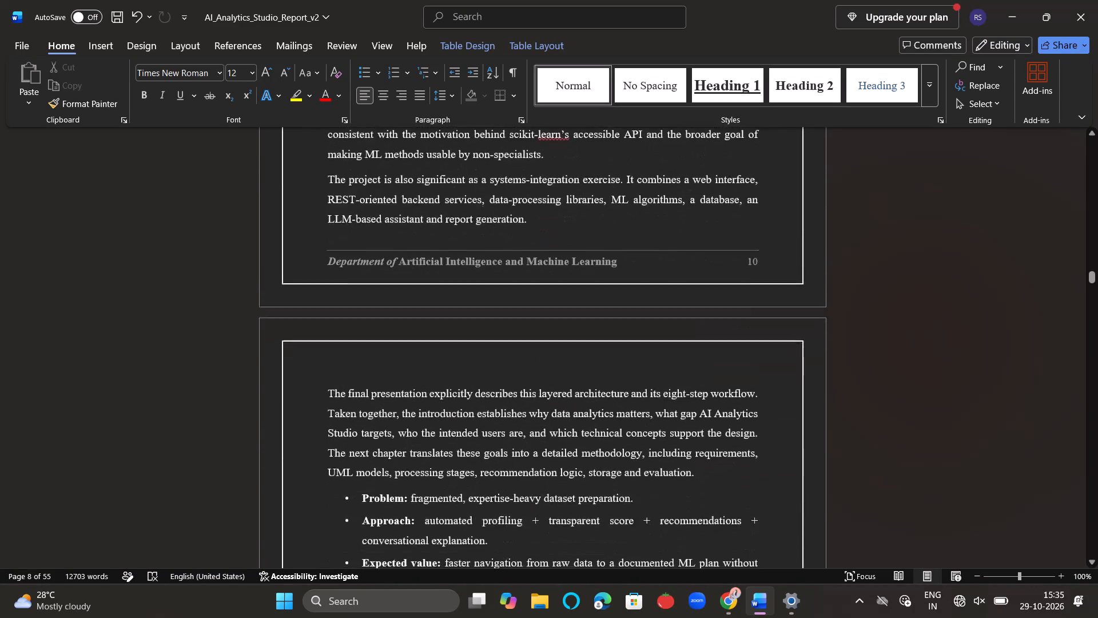
# Examine the first part of Chapter 2: Proposed Methodology, including the workflow table, layered architecture and UML diagrams.
pyautogui.scroll(-5, 735, 518)
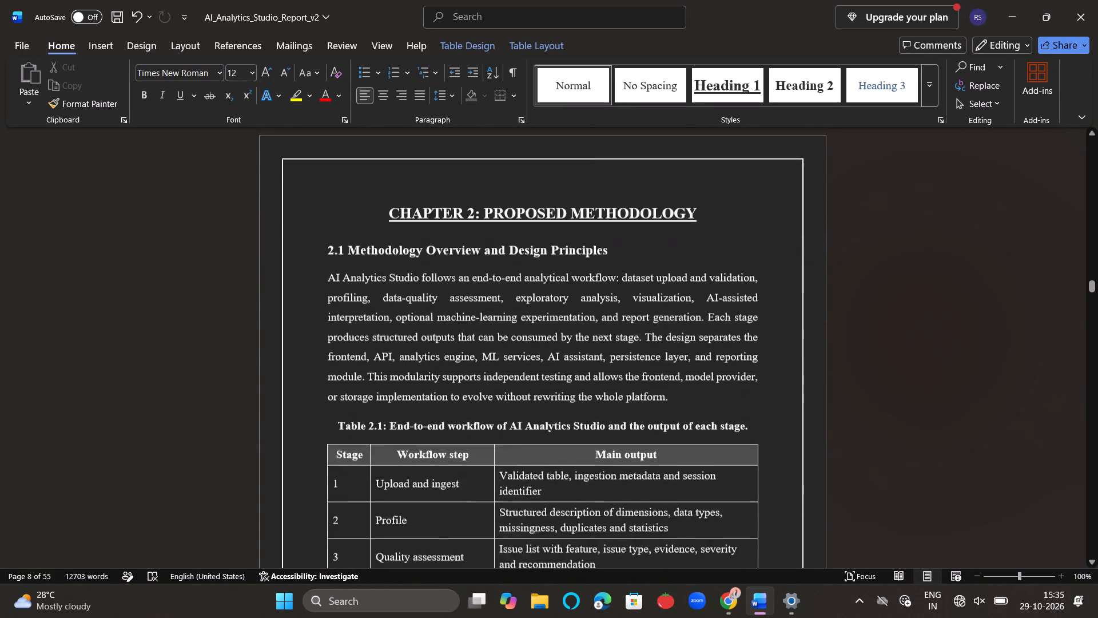
pyautogui.scroll(-6, 735, 518)
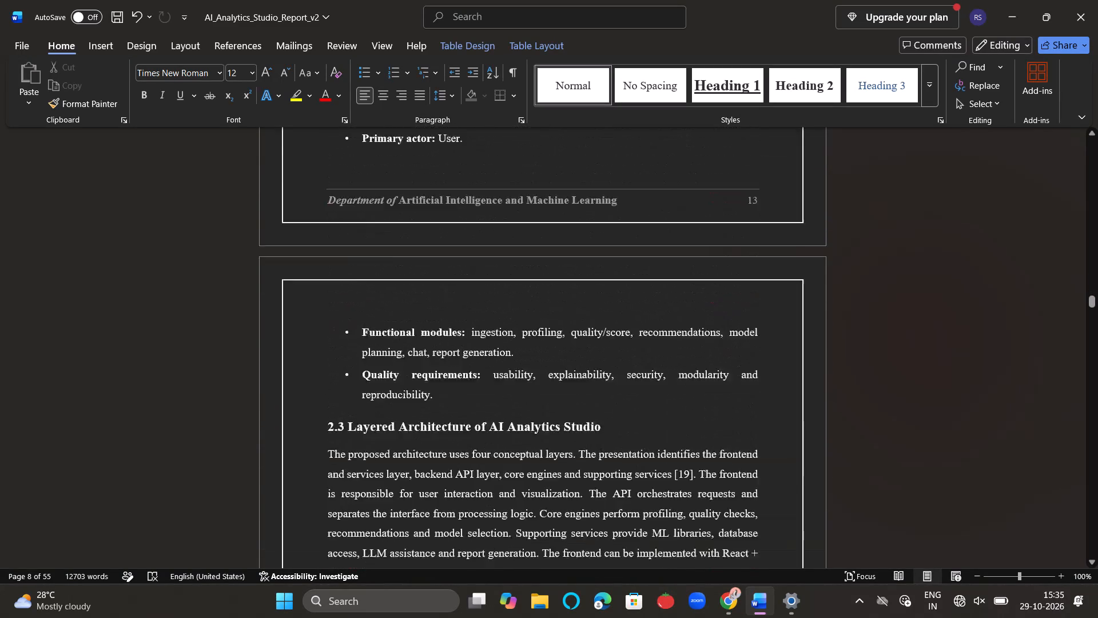
pyautogui.scroll(-5, 735, 518)
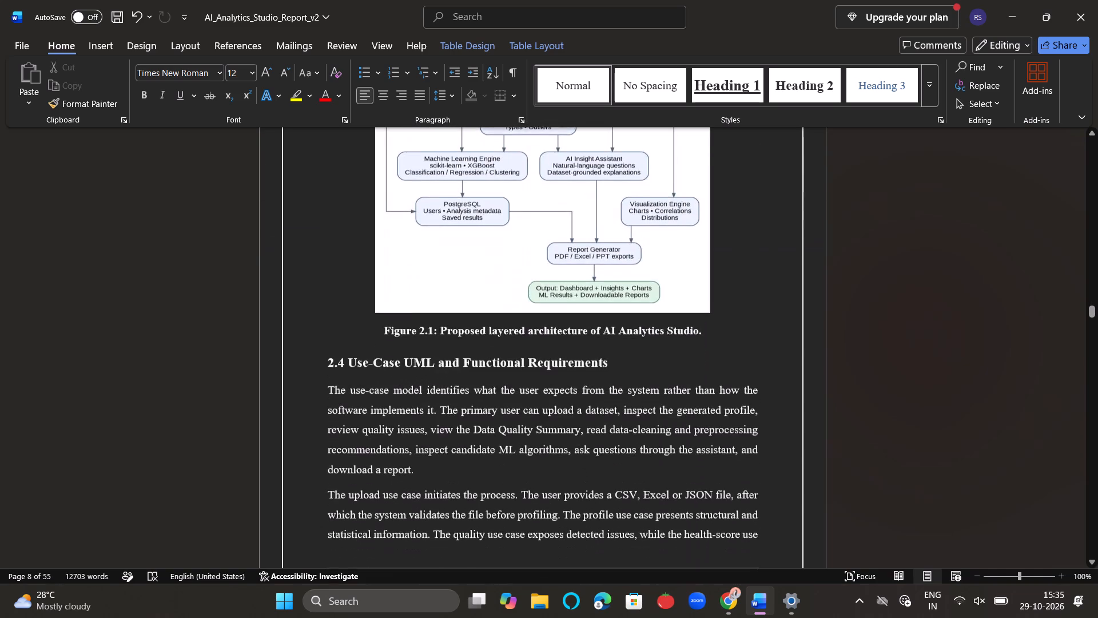
pyautogui.scroll(-3, 735, 518)
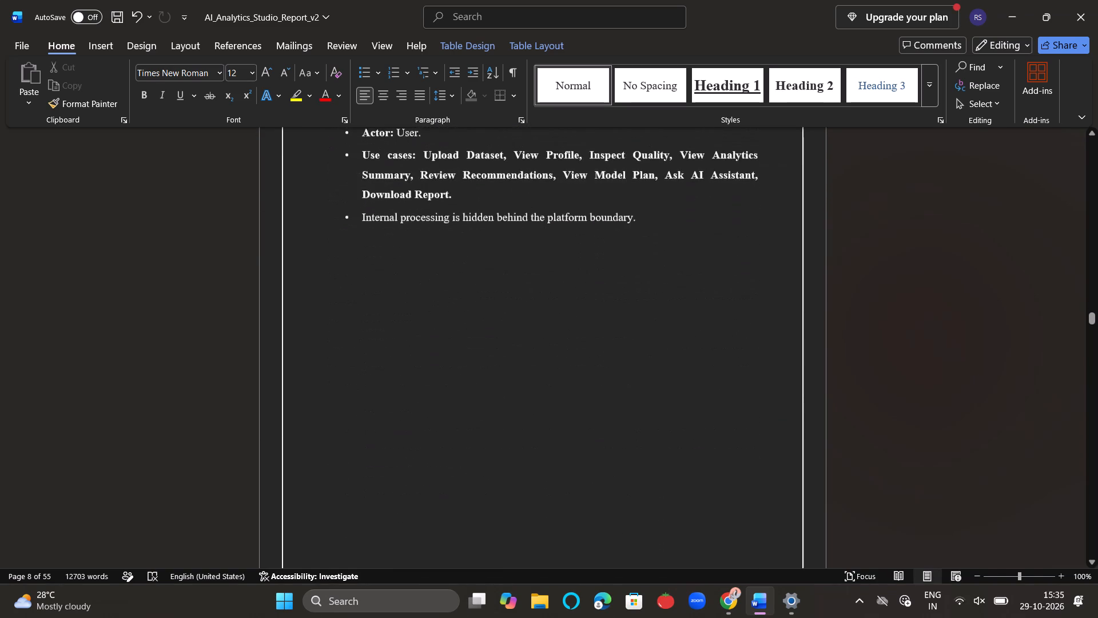
pyautogui.scroll(-7, 735, 518)
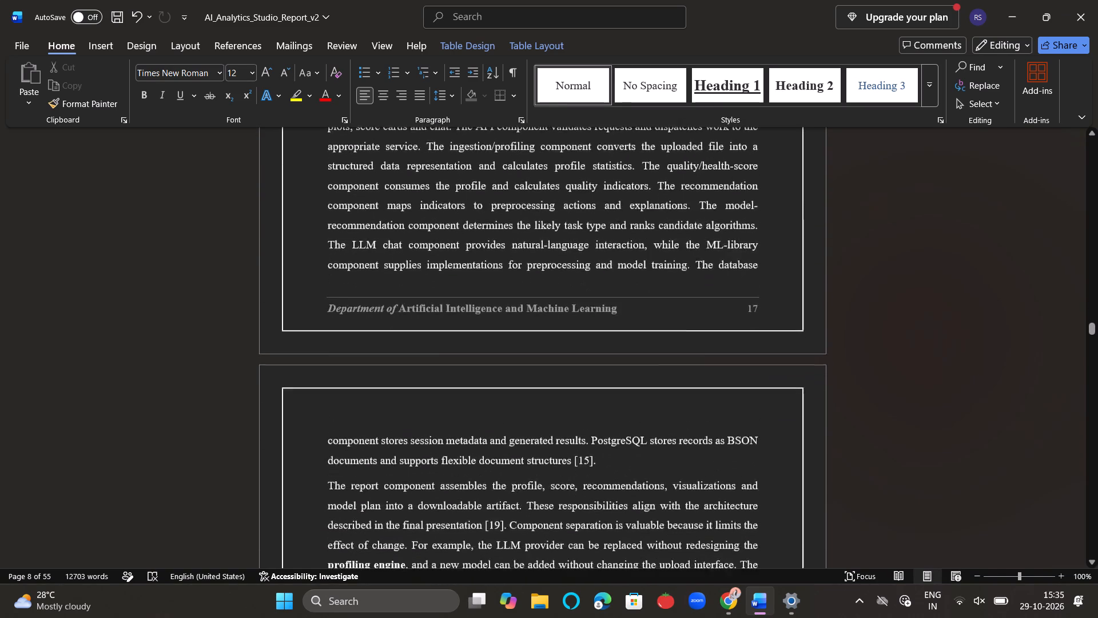
pyautogui.scroll(-5, 735, 518)
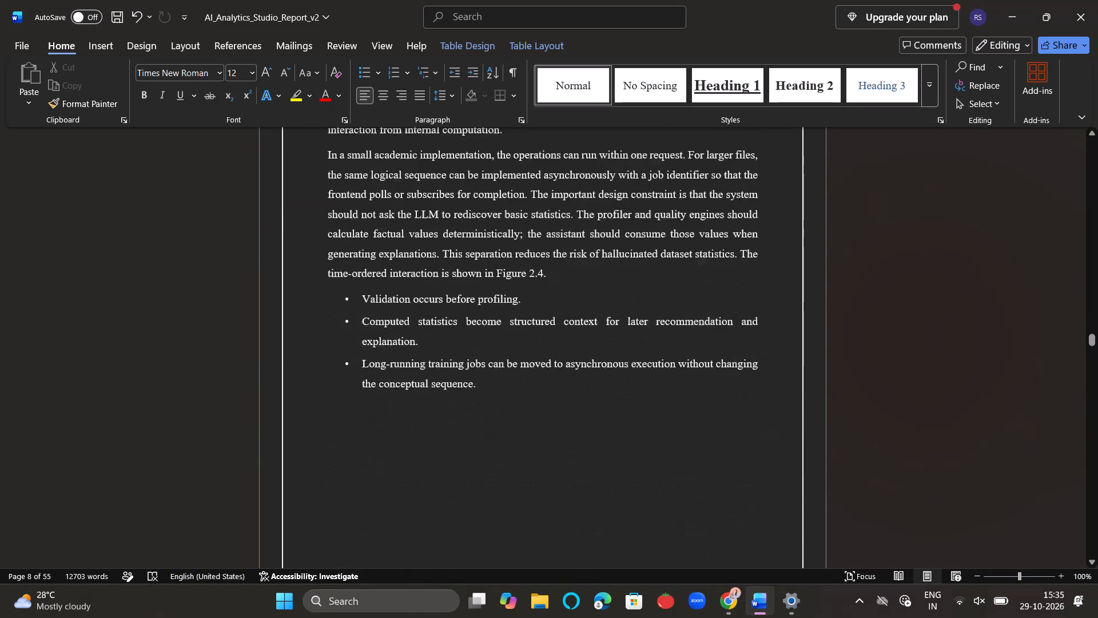
pyautogui.scroll(-3, 735, 518)
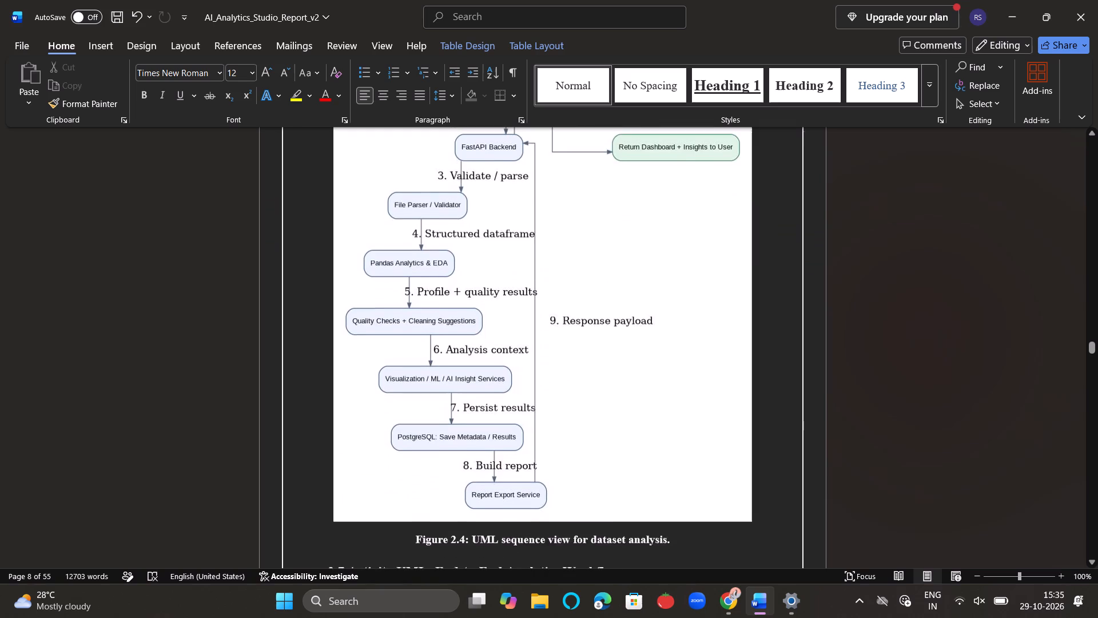
pyautogui.scroll(-7, 735, 518)
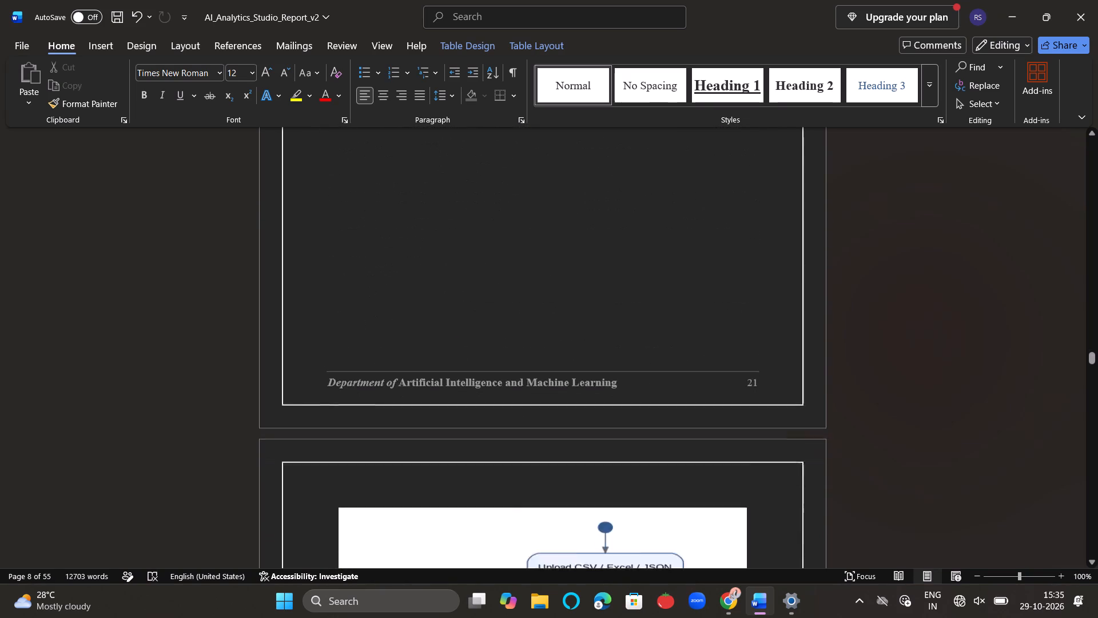
pyautogui.scroll(-7, 735, 518)
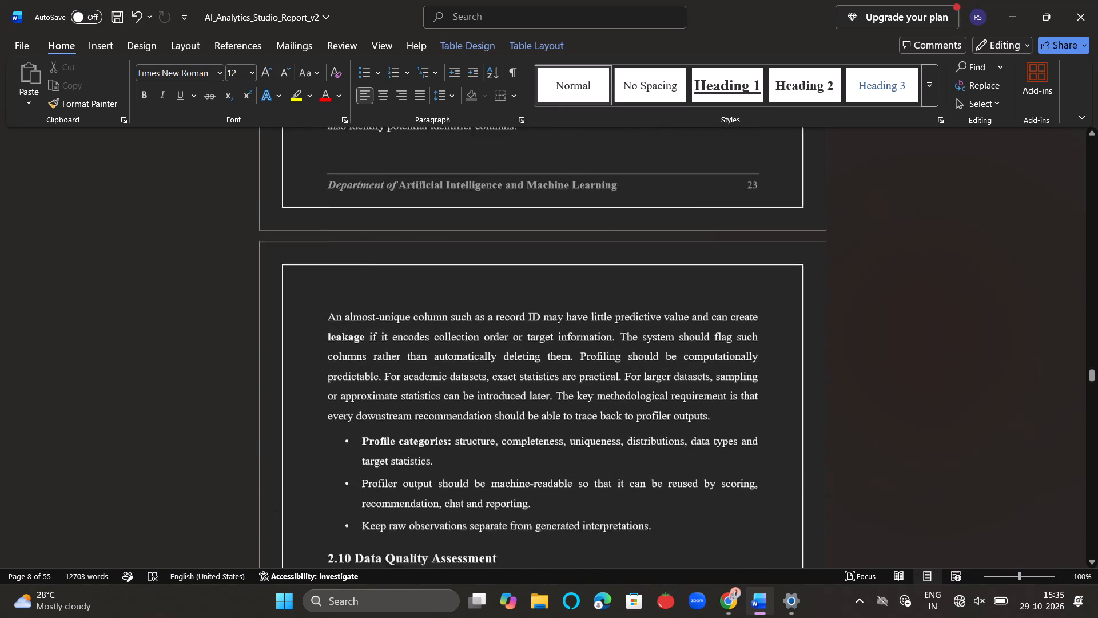
pyautogui.scroll(-4, 735, 518)
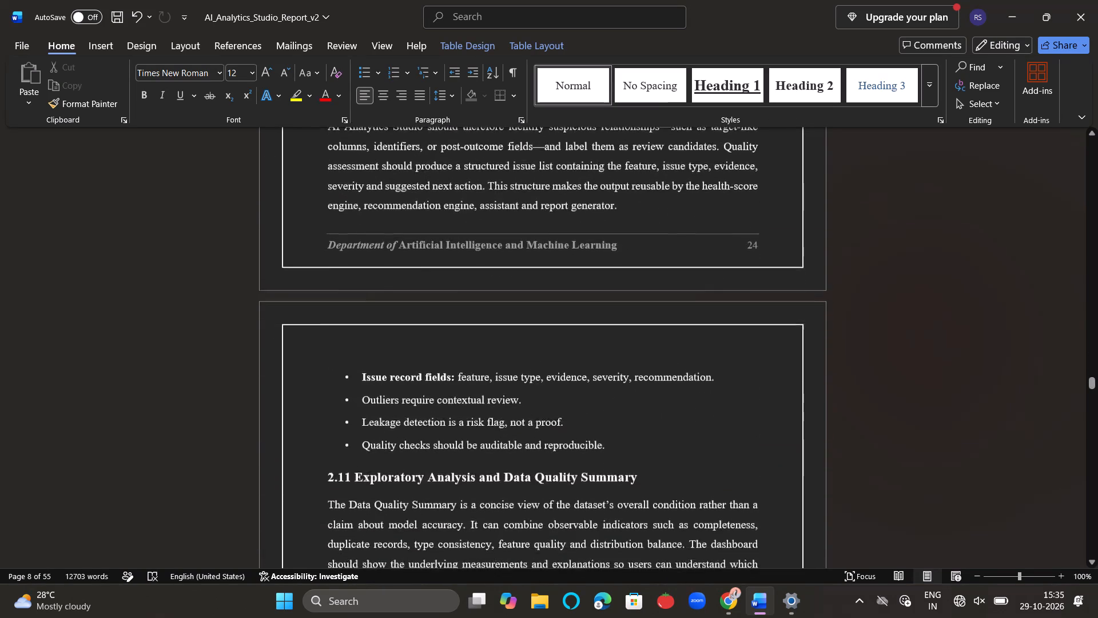
pyautogui.scroll(-3, 735, 518)
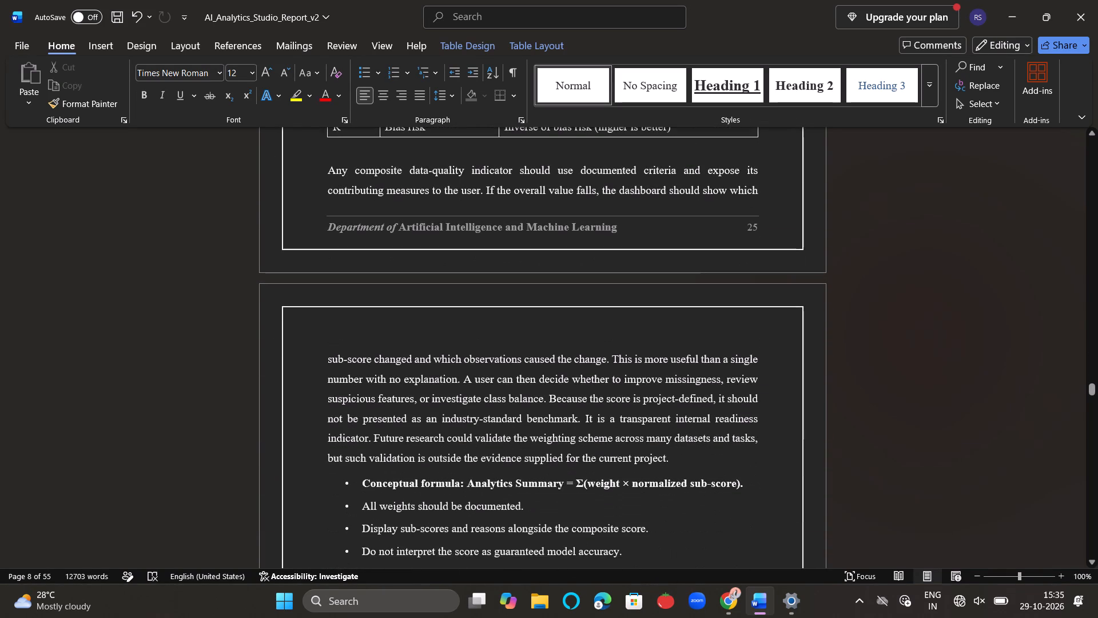
pyautogui.scroll(-2, 735, 518)
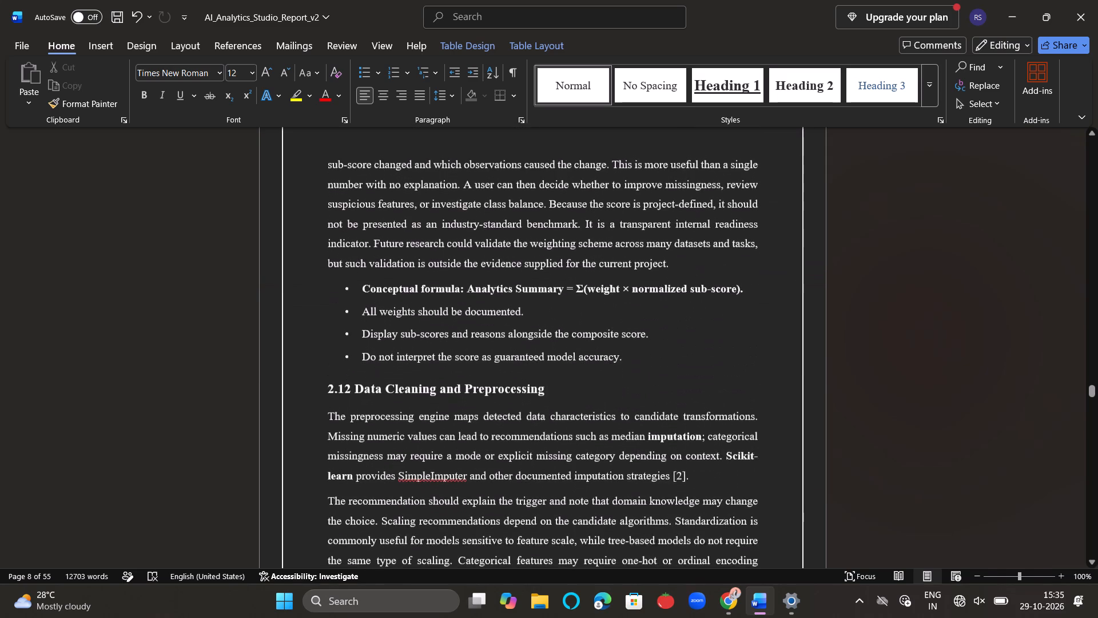
pyautogui.scroll(-2, 735, 518)
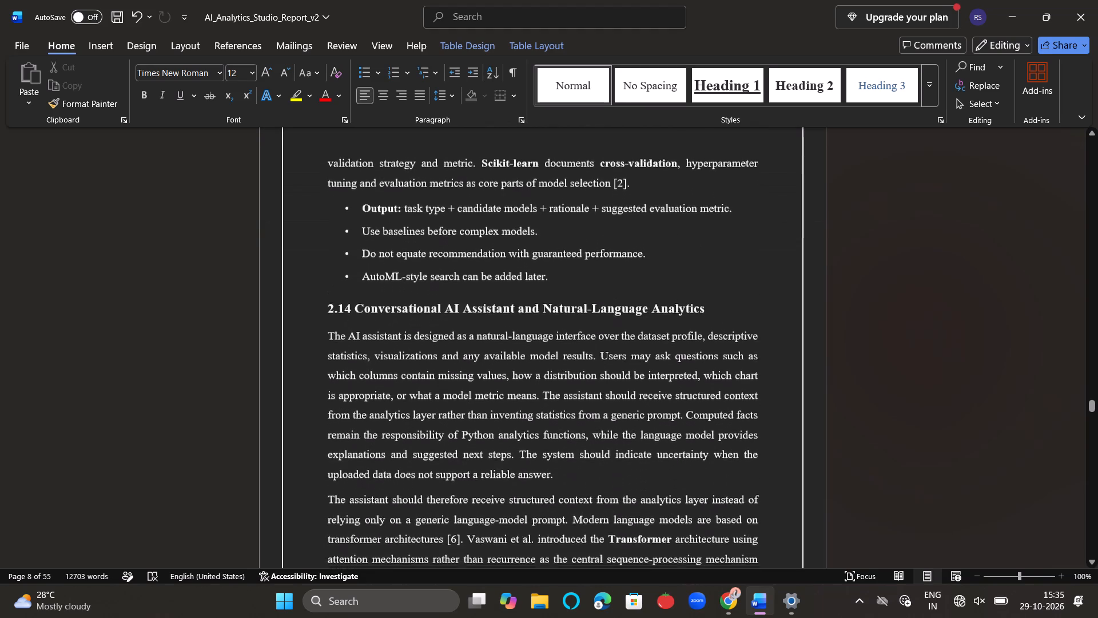
pyautogui.scroll(-7, 739, 450)
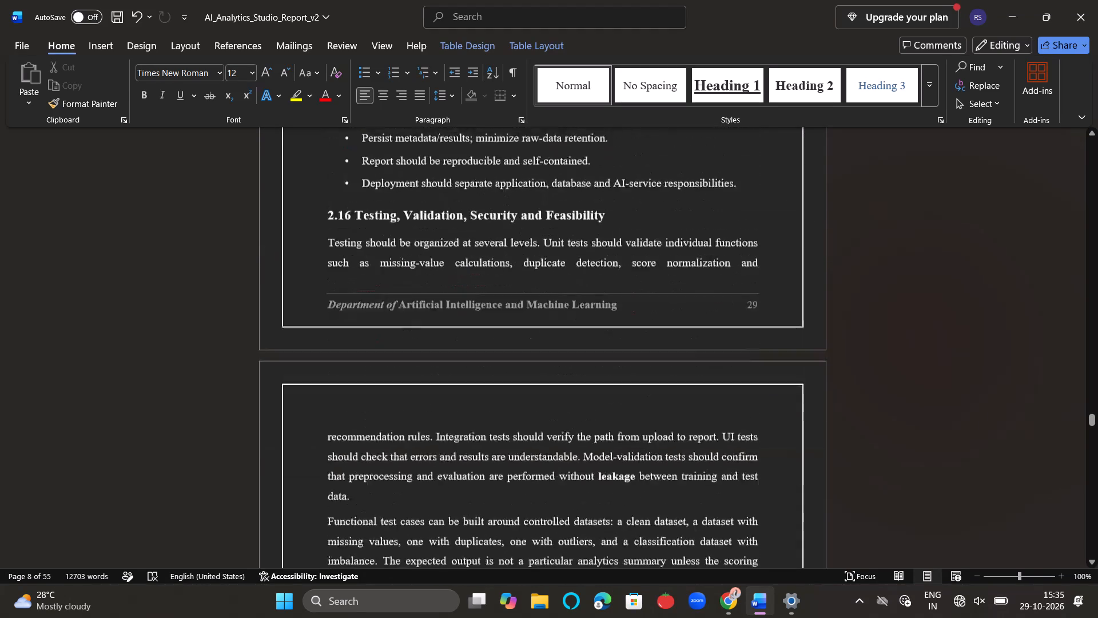
pyautogui.scroll(-2, 739, 450)
# Read through Chapter 3 on results and discussions, from dataset upload and validation outcomes to section 3.12 on limitations and interpretation.
pyautogui.scroll(-4, 739, 450)
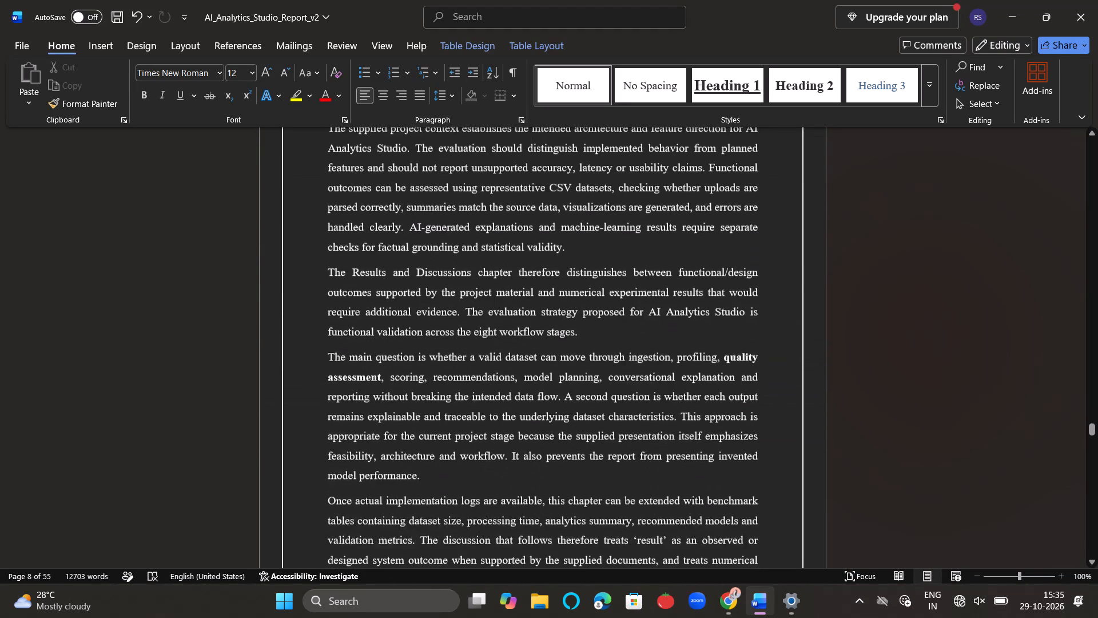
pyautogui.scroll(-4, 739, 450)
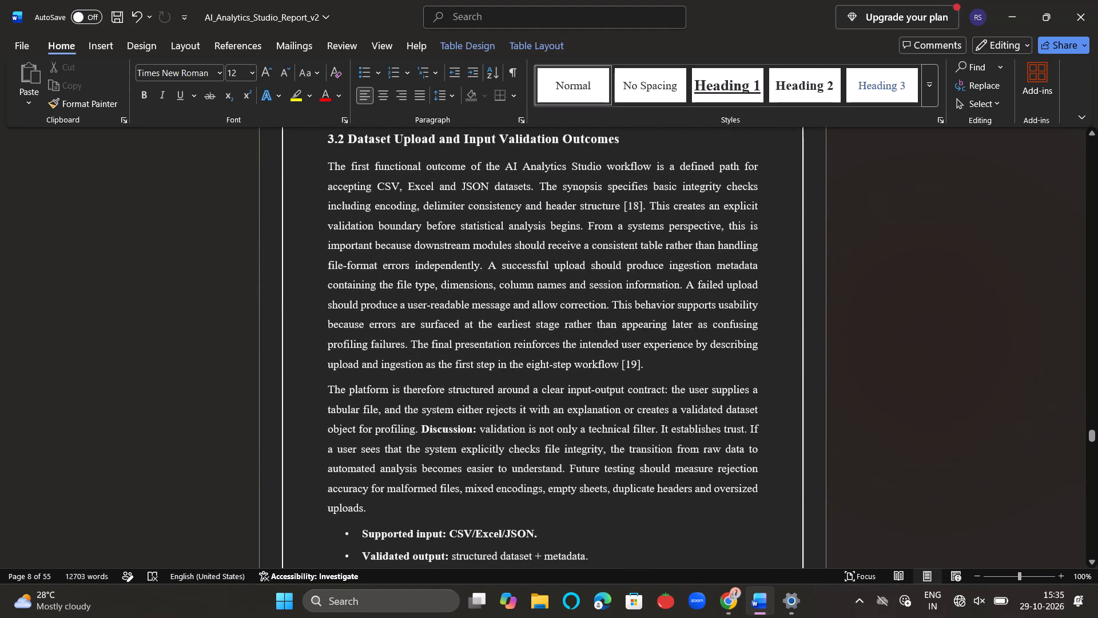
pyautogui.scroll(-5, 739, 450)
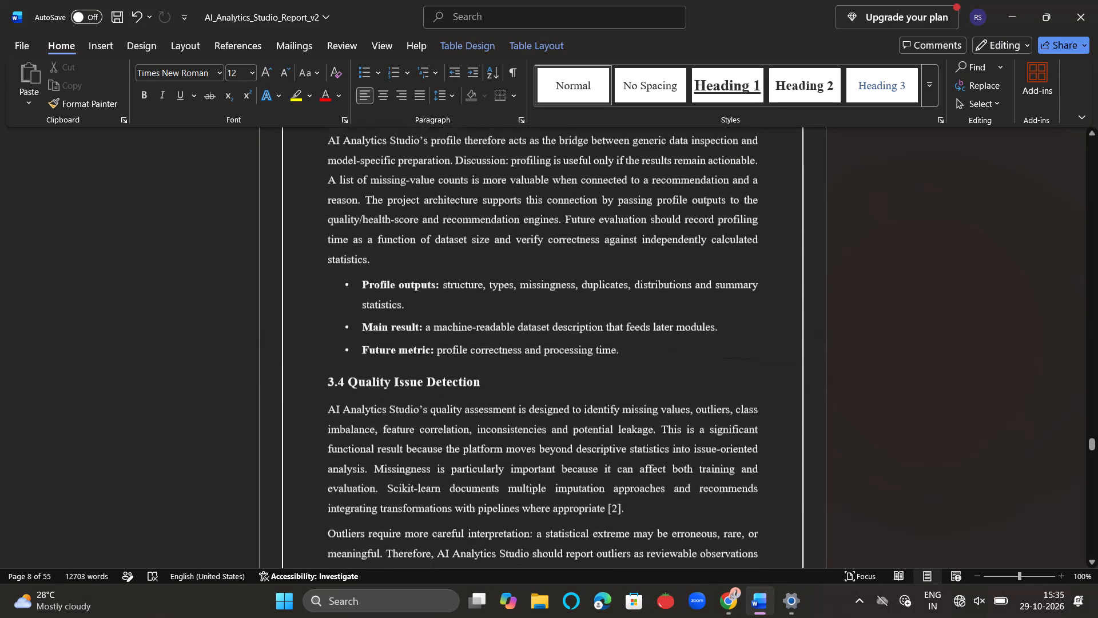
pyautogui.scroll(-4, 739, 450)
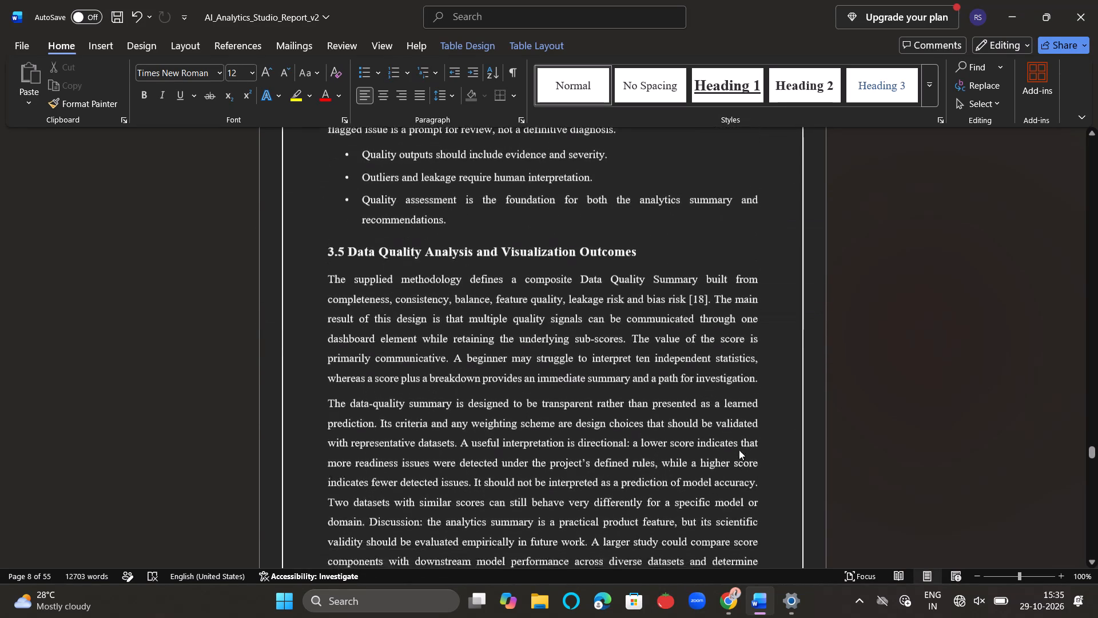
pyautogui.scroll(-2, 739, 450)
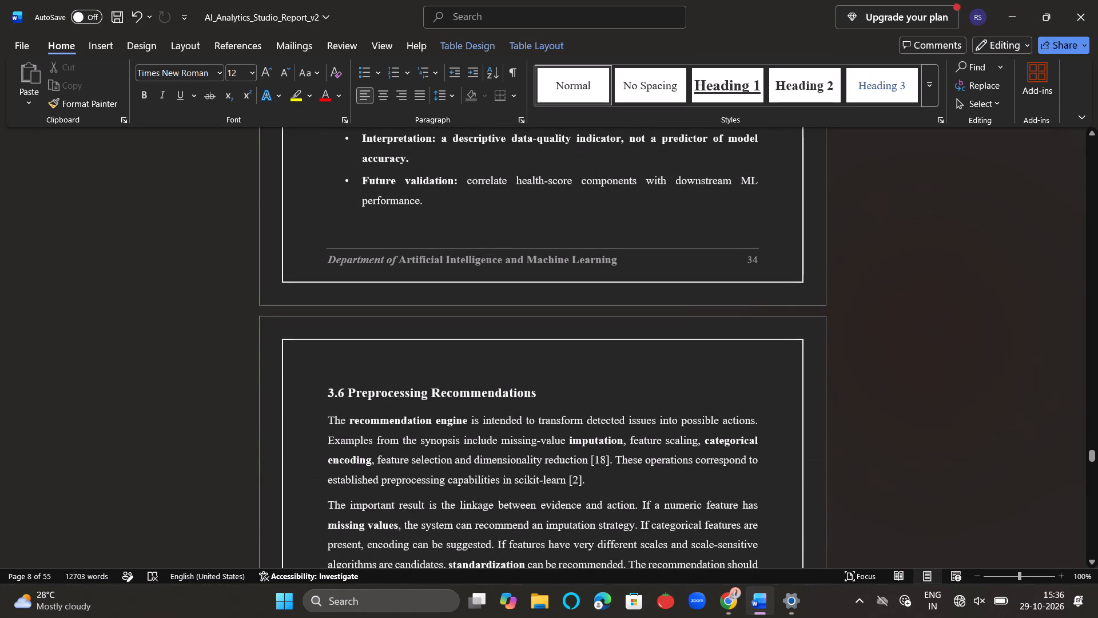
pyautogui.scroll(-1, 739, 450)
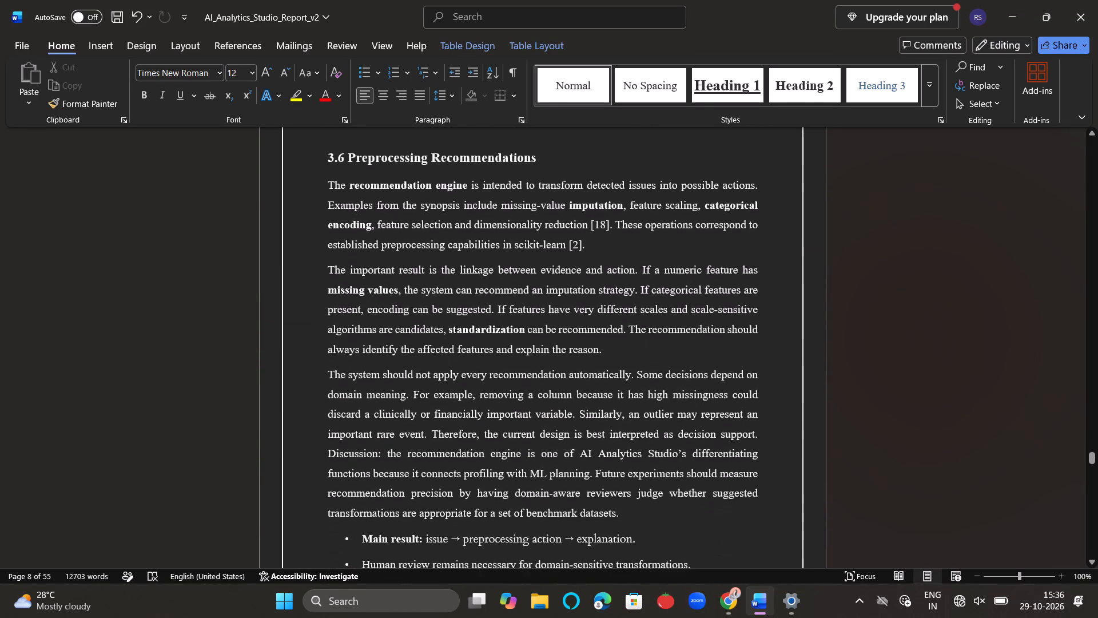
pyautogui.scroll(-13, 739, 450)
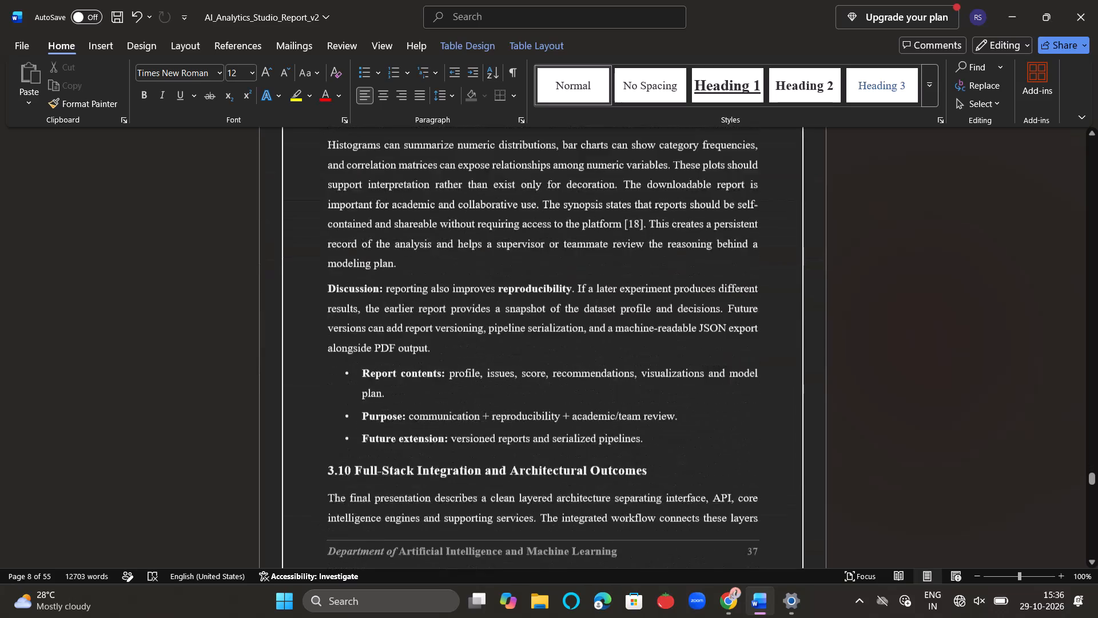
pyautogui.scroll(-5, 739, 450)
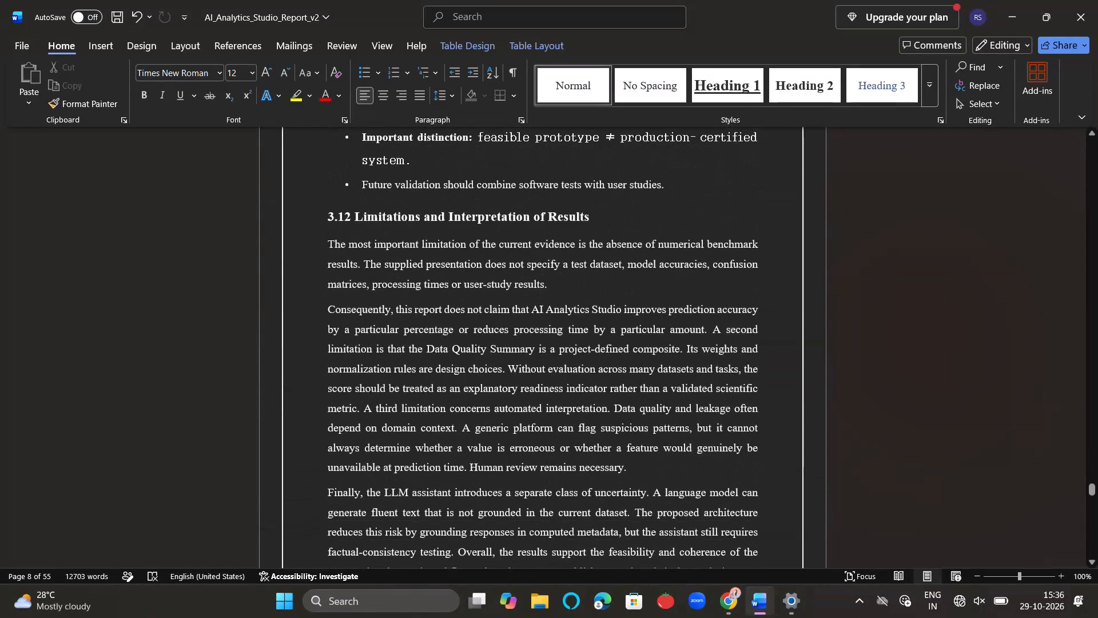
pyautogui.scroll(-5, 739, 450)
# Review Chapter 4, from objective-wise achievement to the future scope and development roadmap, and the references to the report's last page.
pyautogui.scroll(-7, 739, 450)
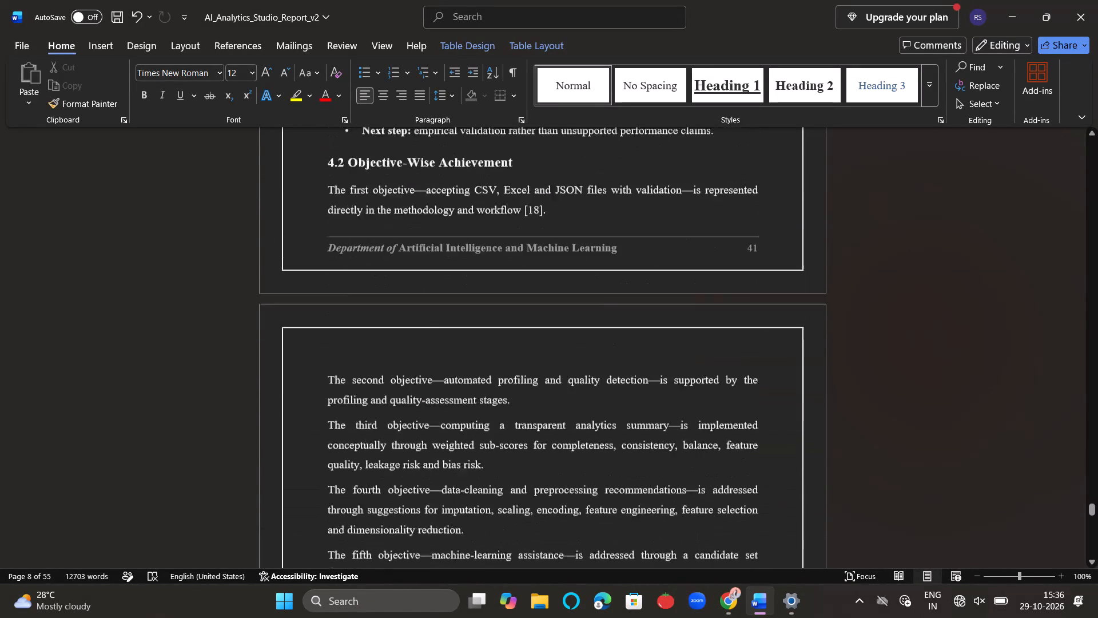
pyautogui.scroll(-9, 739, 450)
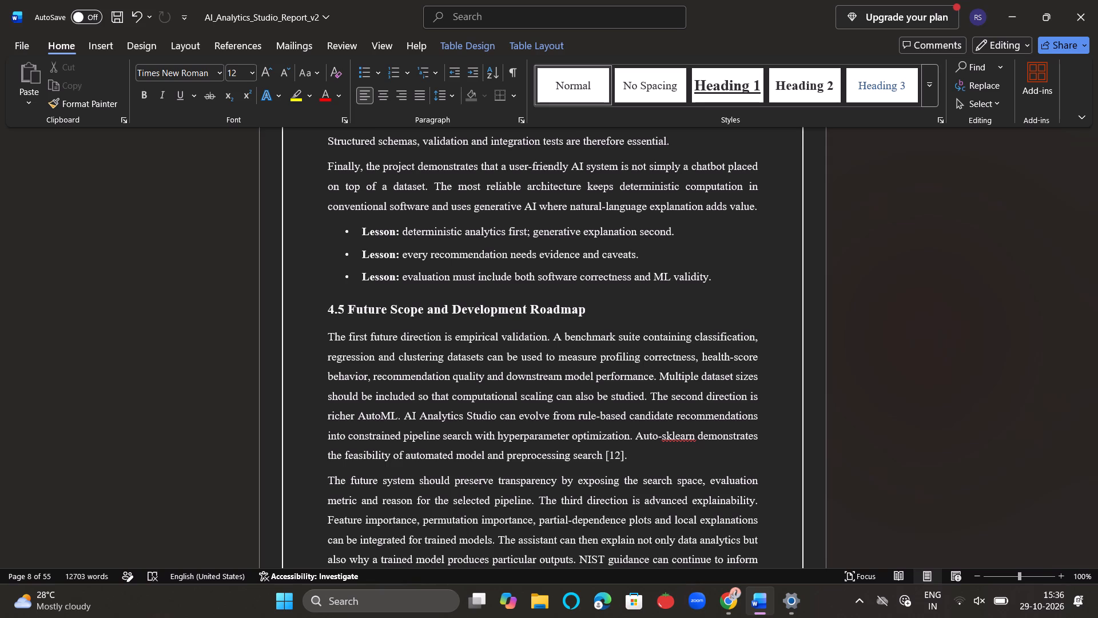
pyautogui.scroll(-1, 739, 450)
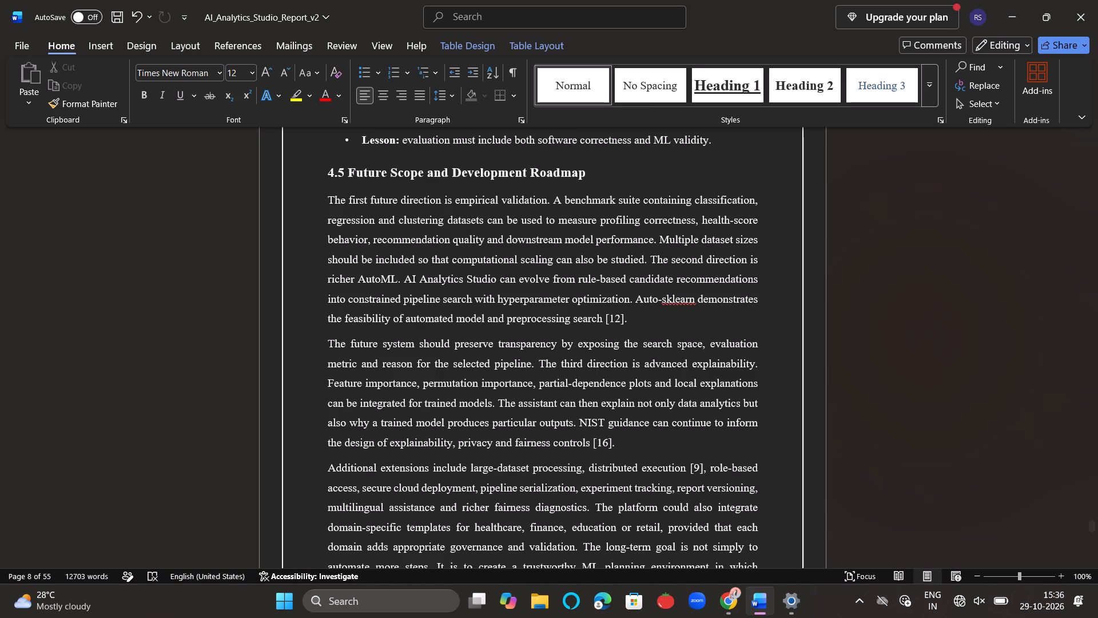
pyautogui.rightClick(739, 450)
pyautogui.scroll(-1, 739, 450)
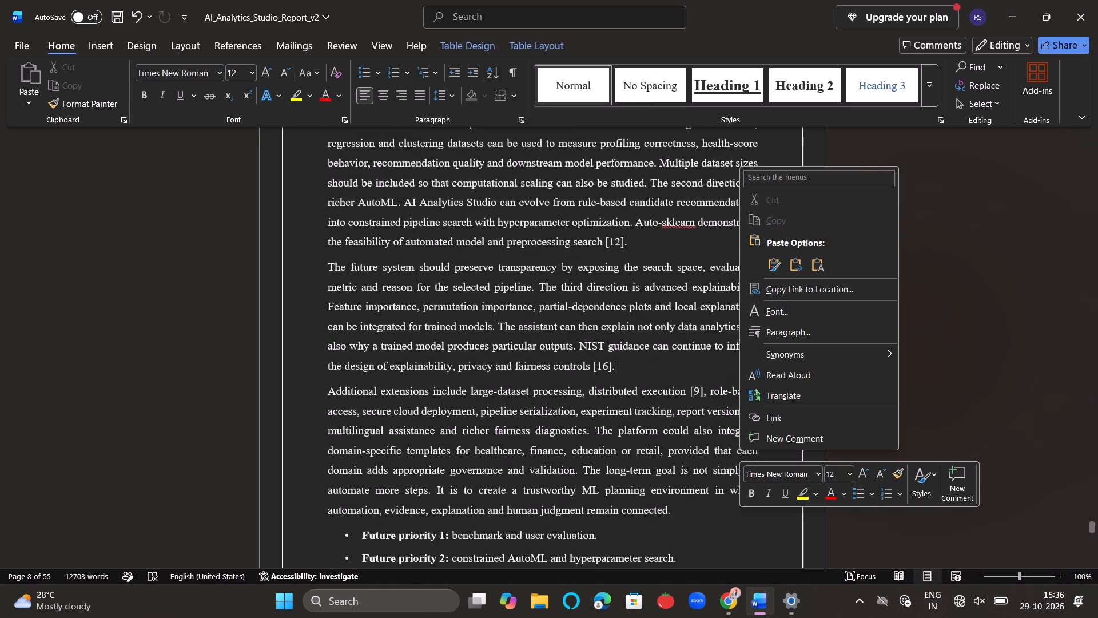
pyautogui.scroll(-1, 739, 450)
pyautogui.click(1052, 395)
pyautogui.scroll(-2, 1052, 395)
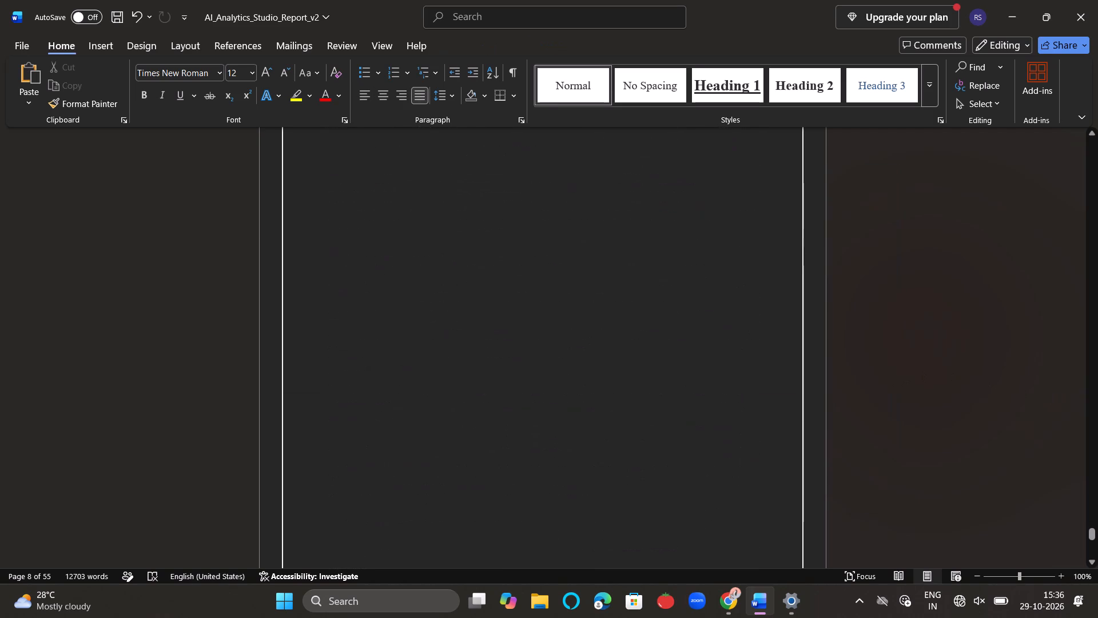
pyautogui.scroll(-4, 1052, 395)
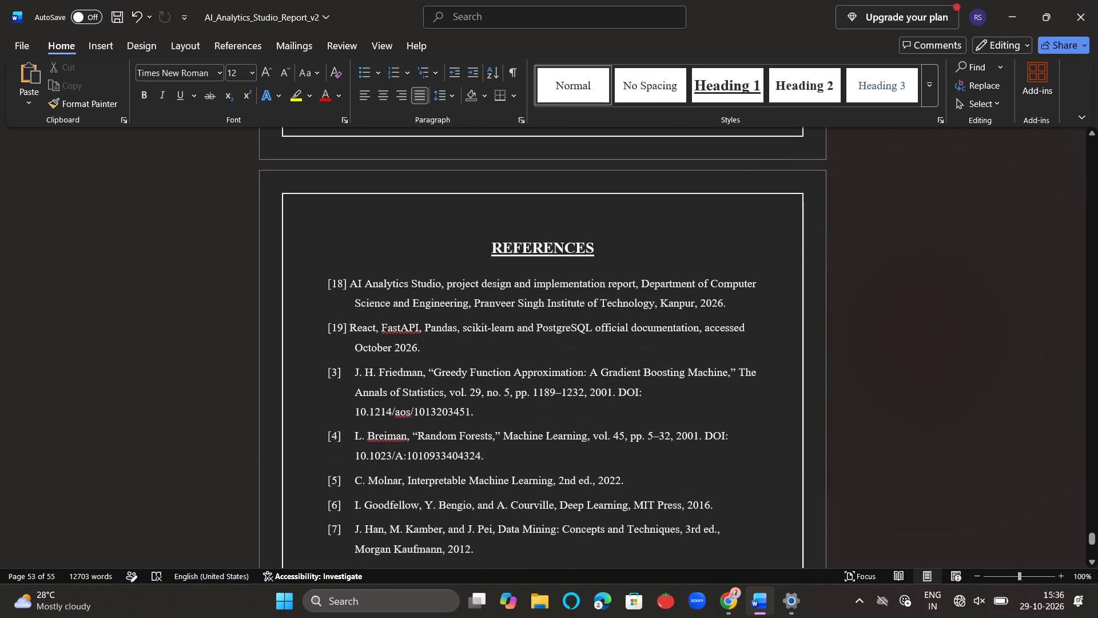
pyautogui.scroll(-16, 691, 413)
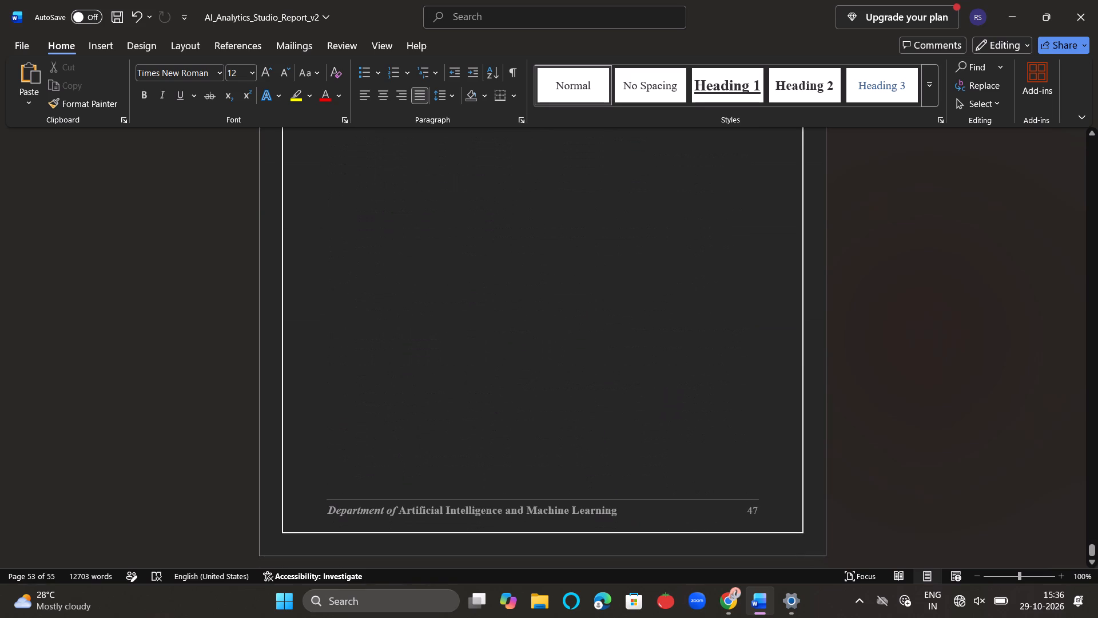
# Look back through the report's chapters in reverse, from the references past the Chapter 2 diagrams and tables to the introduction.
pyautogui.scroll(12, 691, 413)
pyautogui.scroll(13, 691, 413)
pyautogui.hscroll(1, 691, 413)
pyautogui.scroll(1, 691, 413)
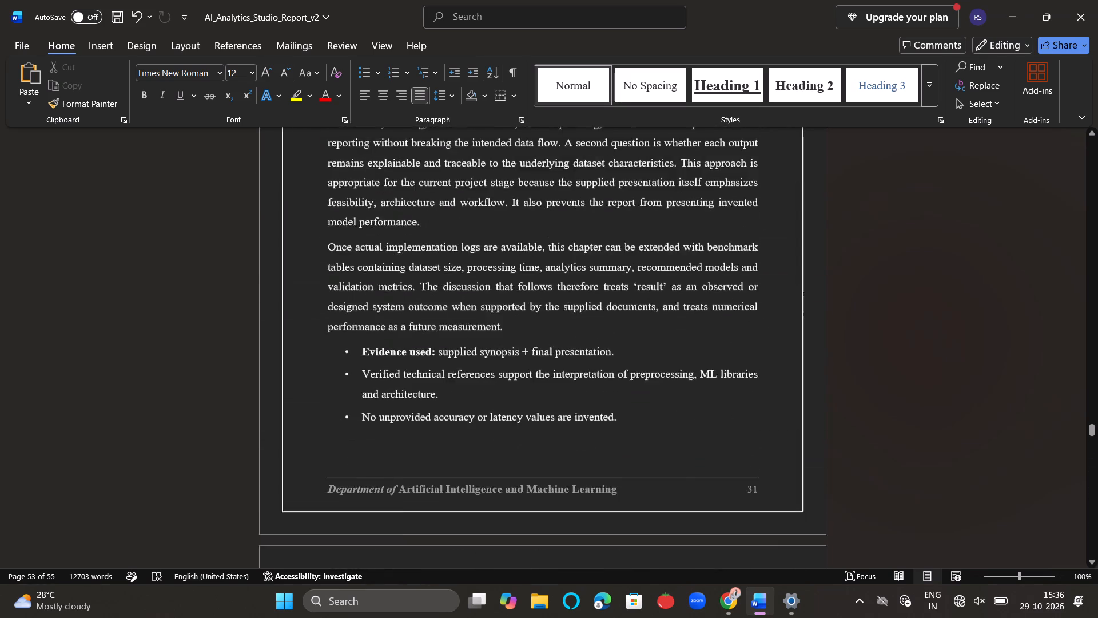
pyautogui.scroll(8, 691, 413)
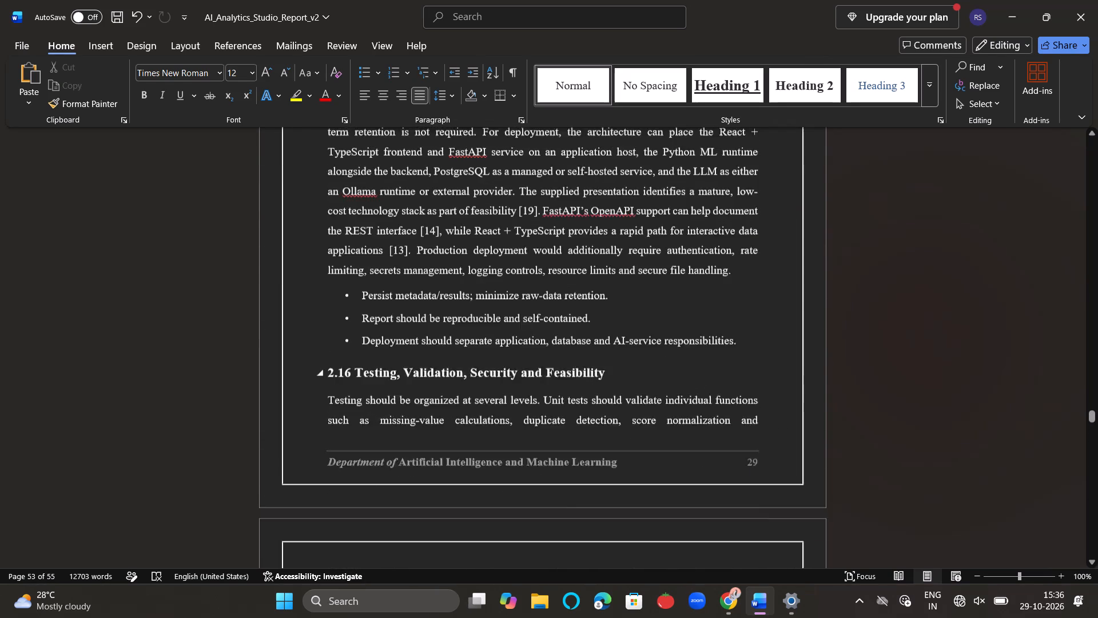
pyautogui.scroll(11, 691, 413)
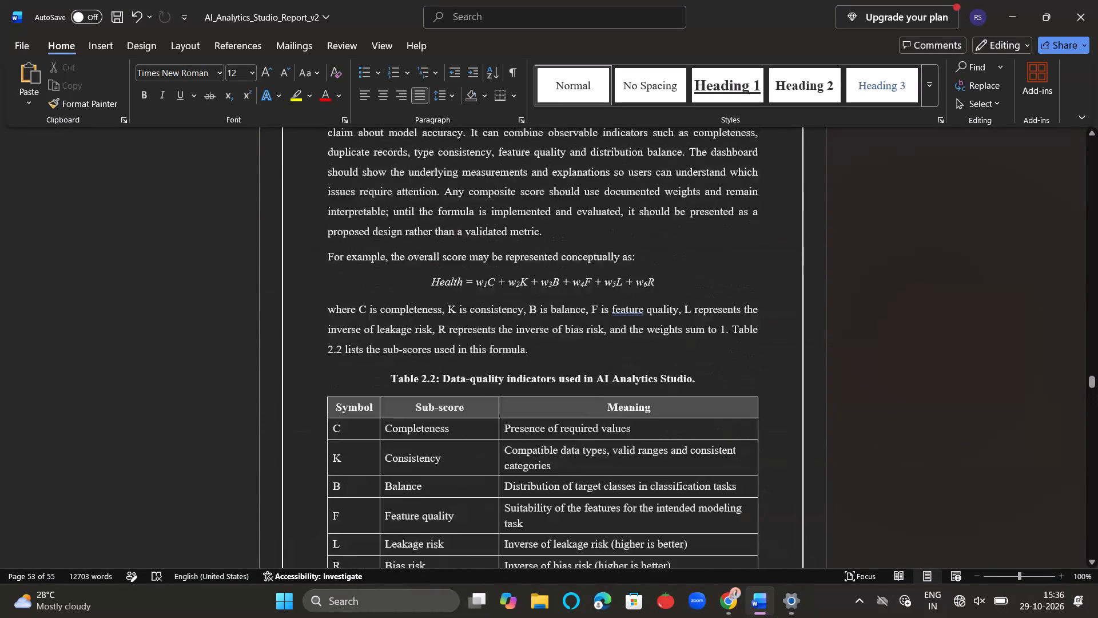
pyautogui.scroll(9, 691, 413)
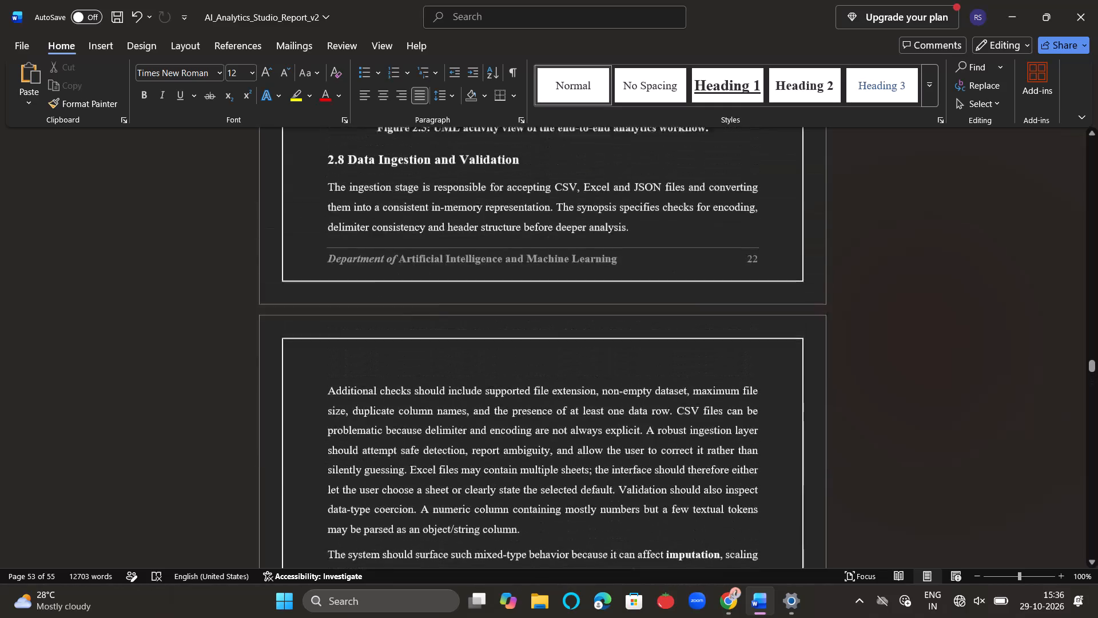
pyautogui.scroll(11, 691, 413)
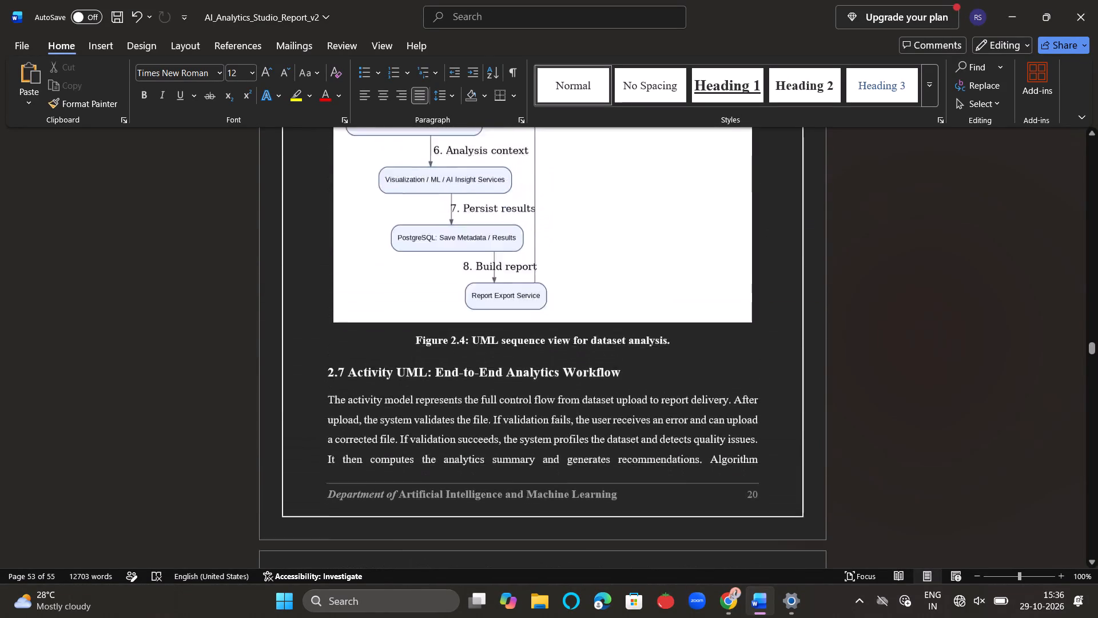
pyautogui.scroll(8, 691, 413)
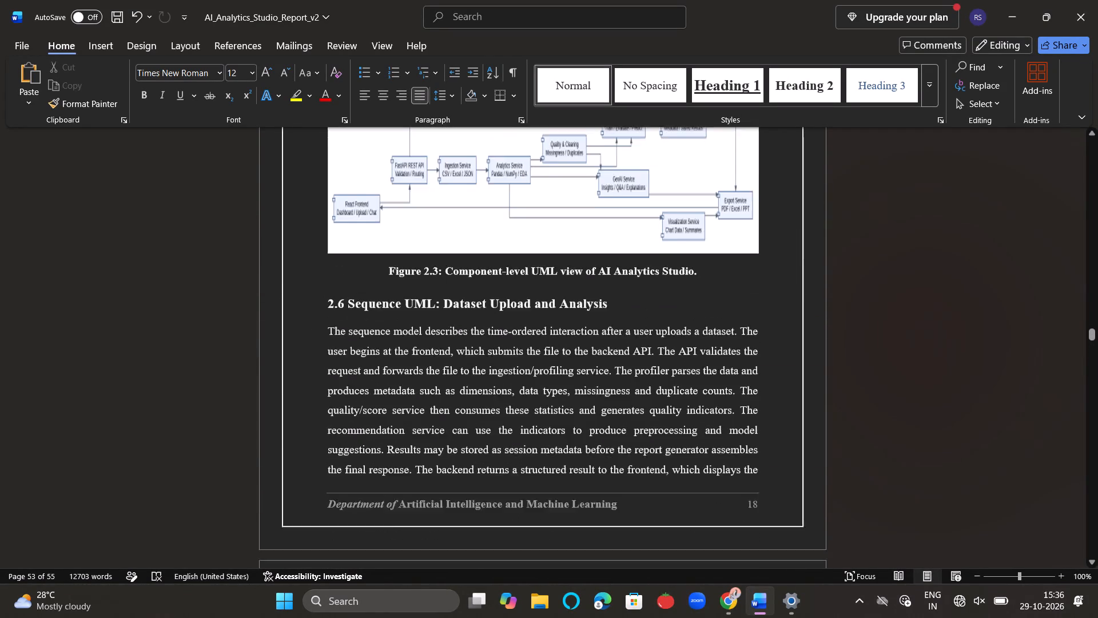
pyautogui.scroll(10, 691, 413)
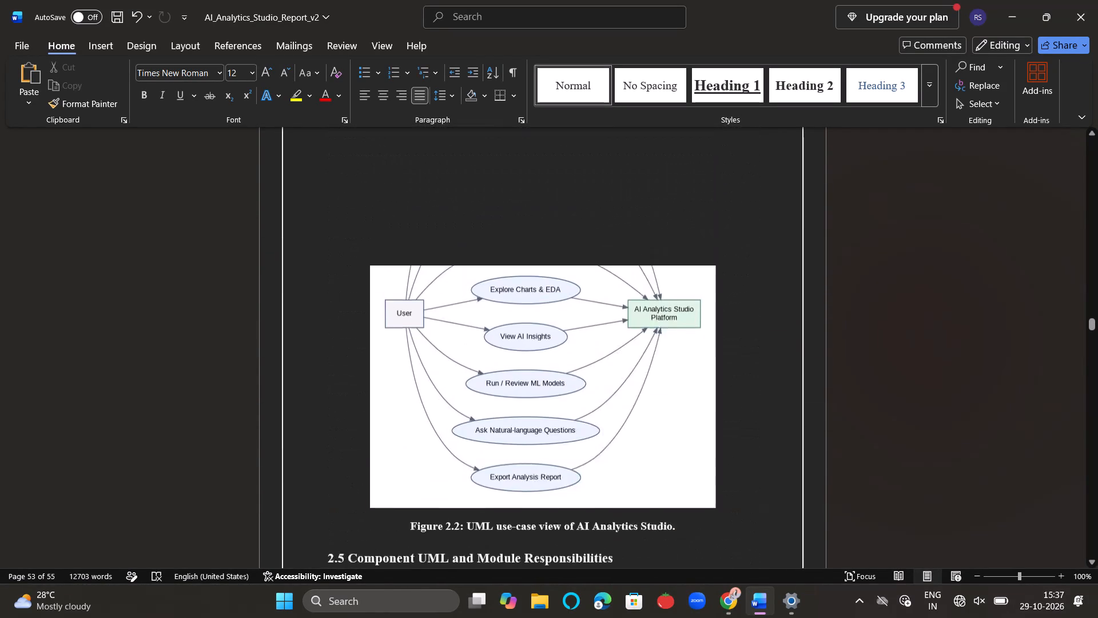
pyautogui.scroll(7, 691, 413)
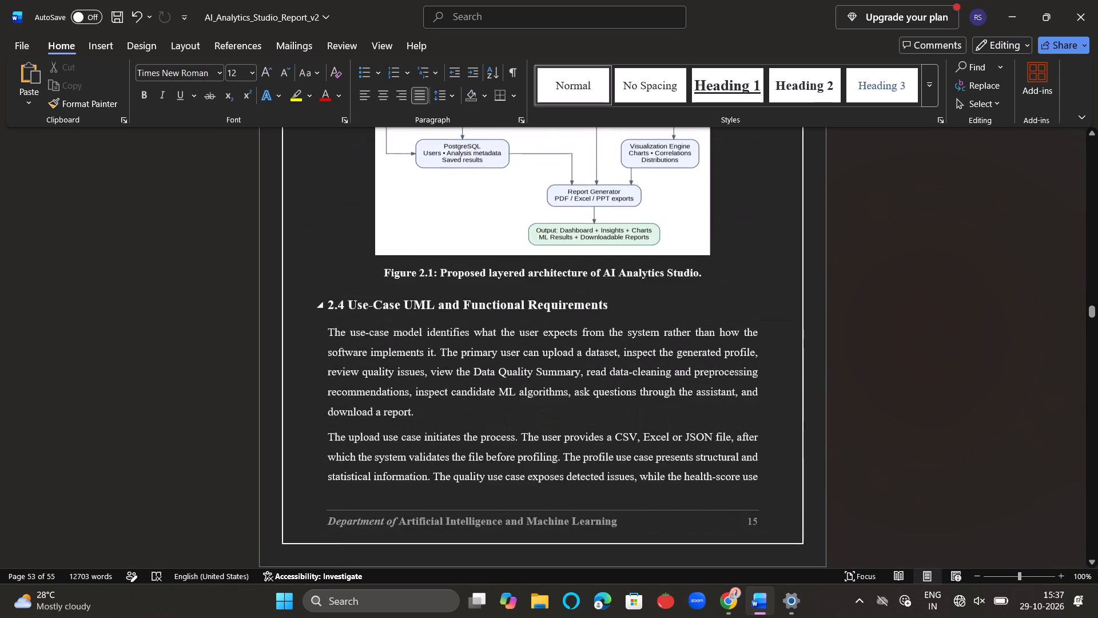
pyautogui.scroll(6, 691, 413)
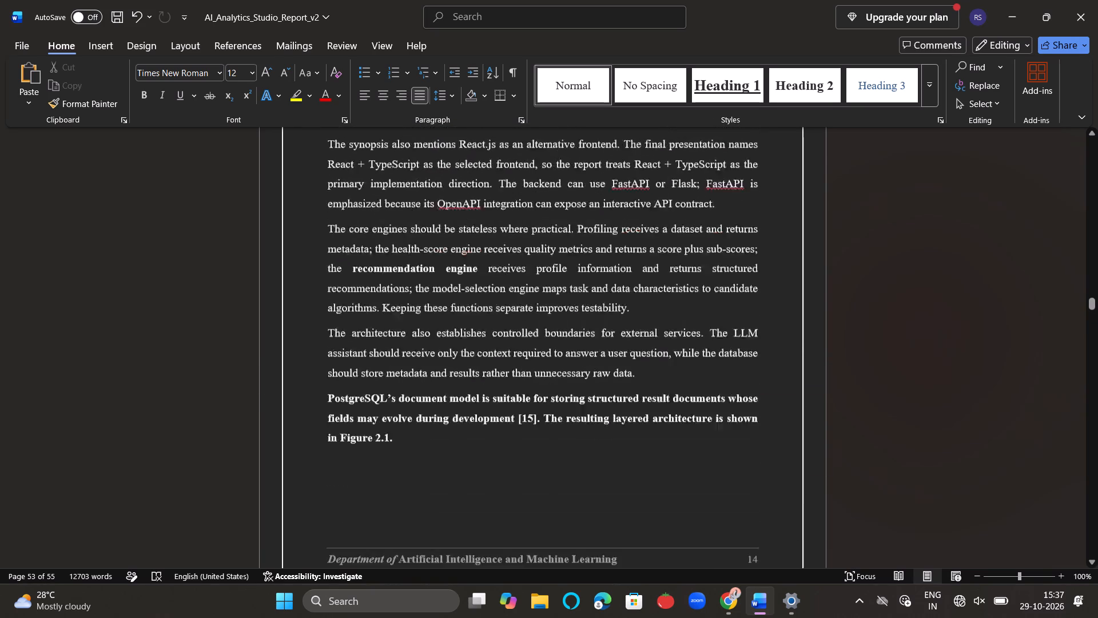
pyautogui.scroll(18, 691, 413)
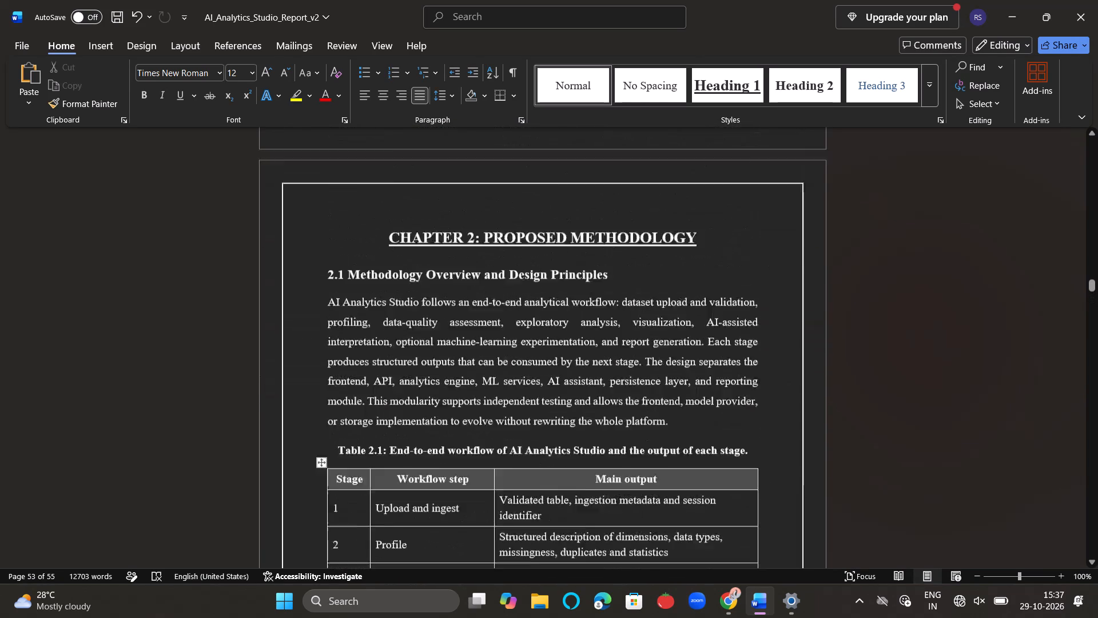
pyautogui.scroll(14, 691, 413)
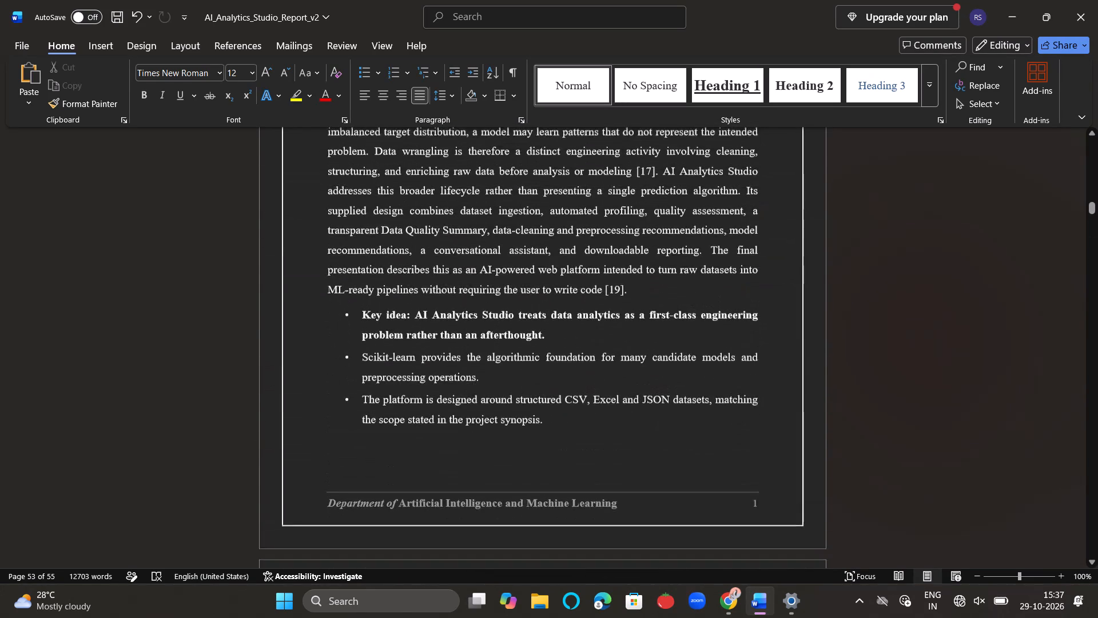
# Recheck the front matter in reverse, from the list of tables and abstract to the acknowledgement and certificate pages.
pyautogui.scroll(12, 691, 413)
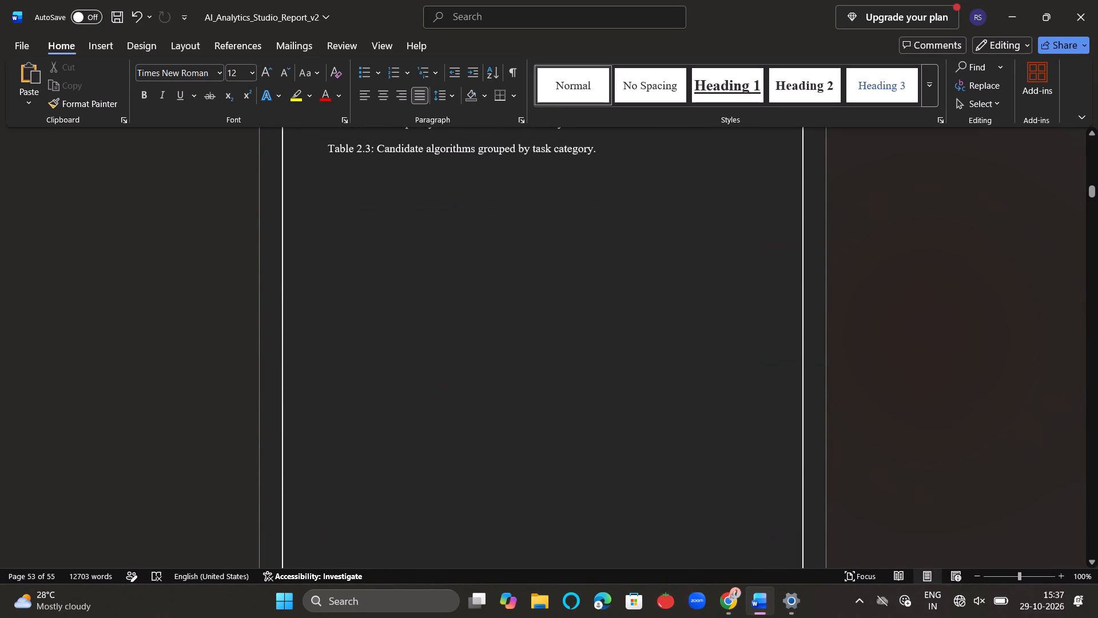
pyautogui.scroll(10, 691, 413)
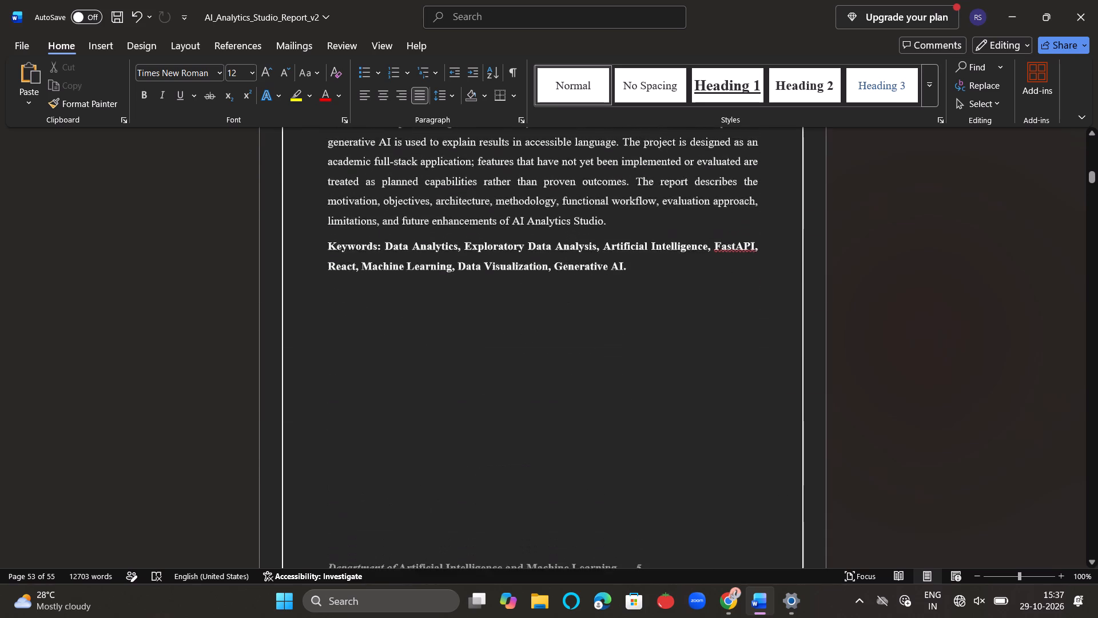
pyautogui.scroll(5, 691, 413)
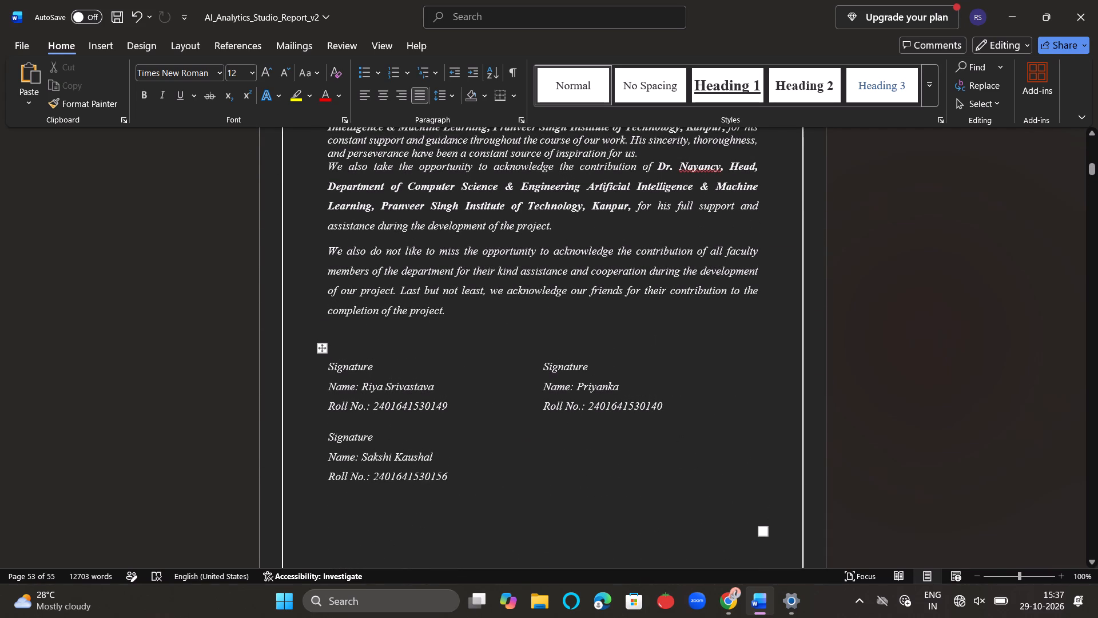
pyautogui.scroll(1, 740, 450)
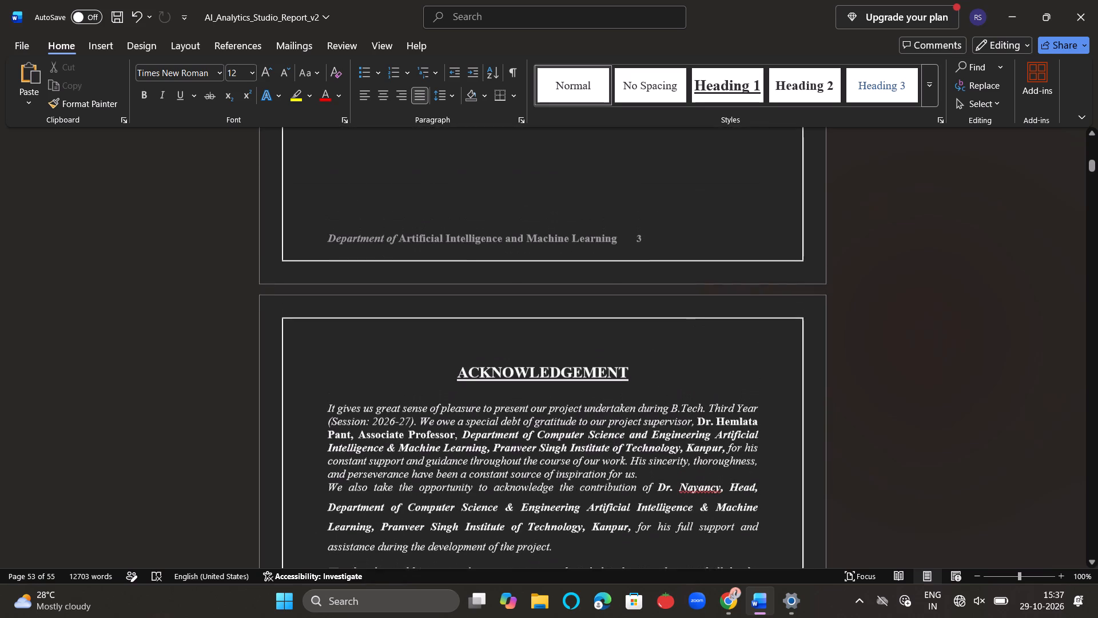
pyautogui.scroll(3, 740, 450)
pyautogui.scroll(4, 632, 407)
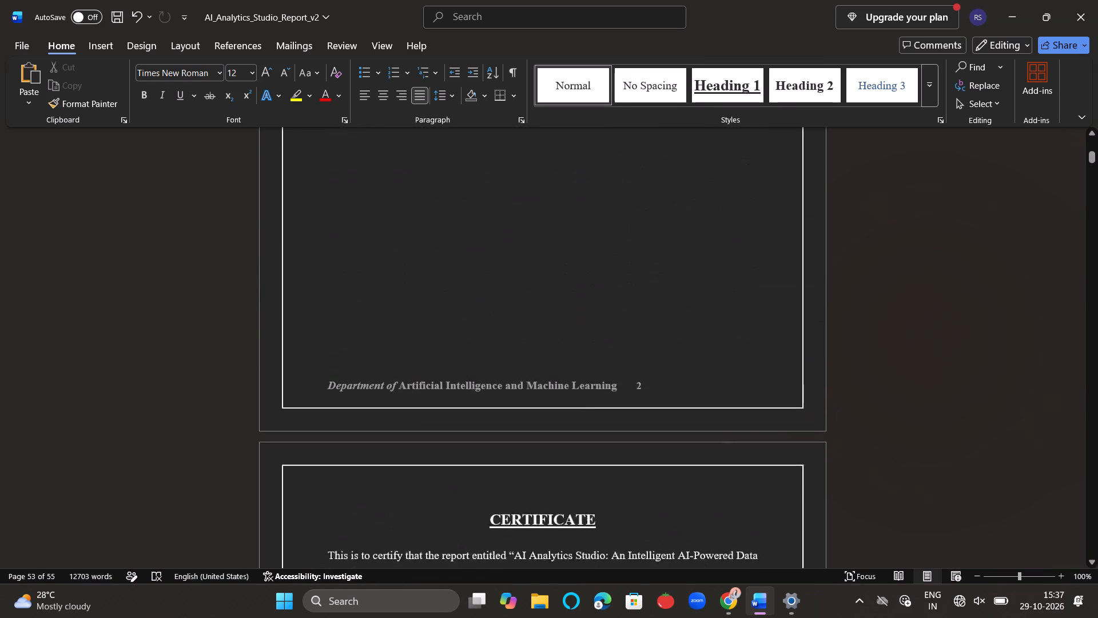
# Replace the first student's name in the declaration's signatory list beside the date with the first submitting team member's name.
pyautogui.scroll(2, 632, 407)
pyautogui.click(686, 349)
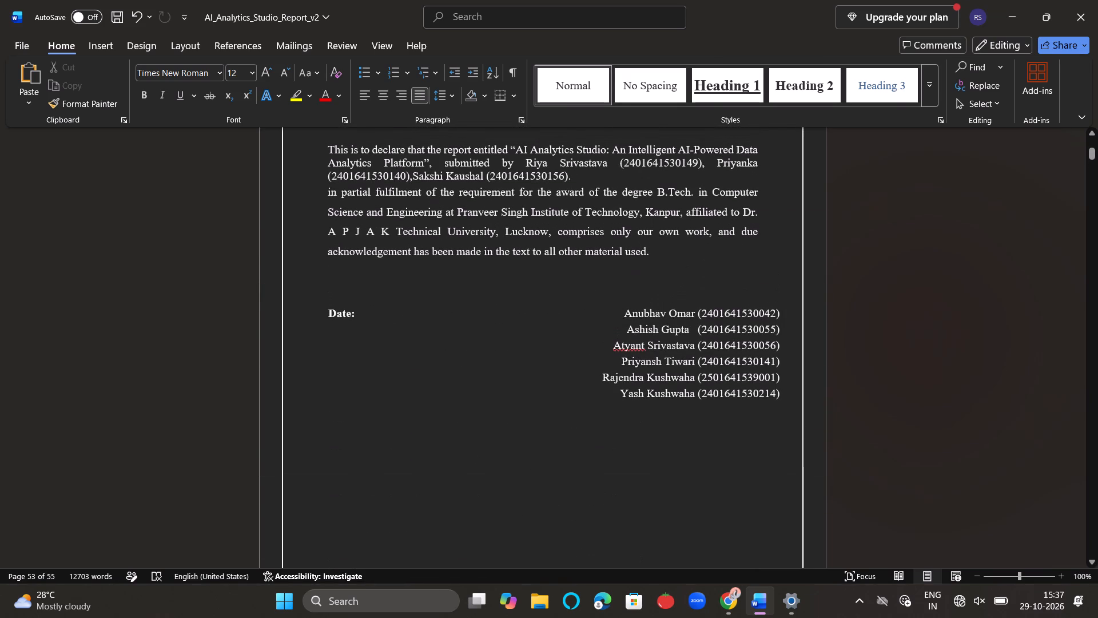
pyautogui.click(693, 319)
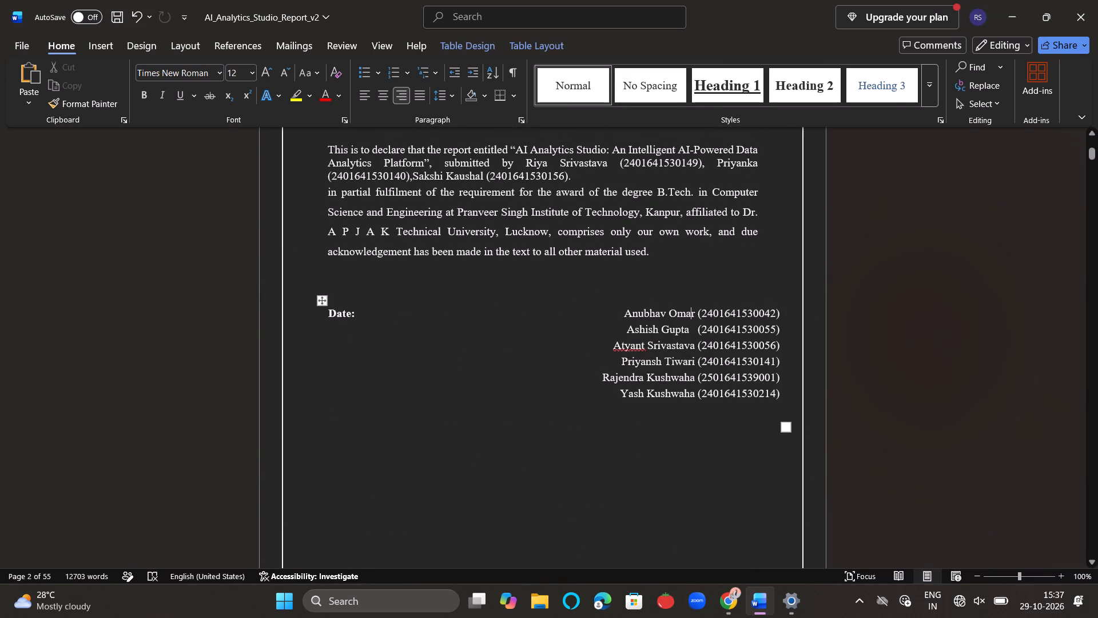
pyautogui.click(695, 314)
pyautogui.press('BackSpace')
pyautogui.press('BackSpace')
pyautogui.press('BackSpace')
pyautogui.press('BackSpace')
pyautogui.press('BackSpace')
pyautogui.press('BackSpace')
pyautogui.press('BackSpace')
pyautogui.press('BackSpace')
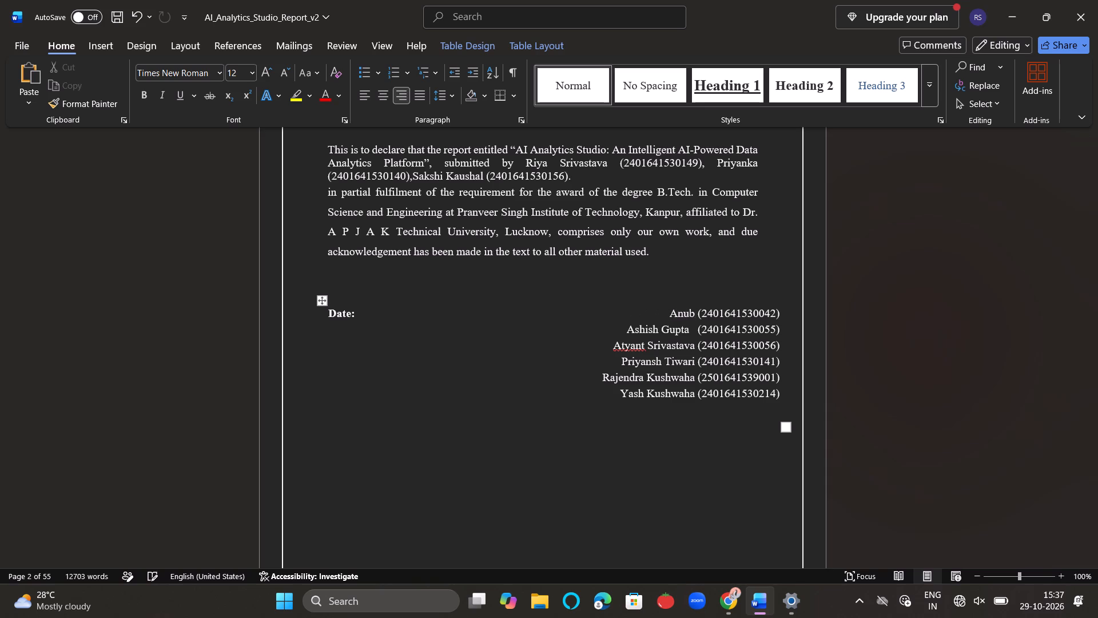
pyautogui.press('BackSpace')
pyautogui.press('BackSpace')
pyautogui.press('BackSpace')
pyautogui.press('BackSpace')
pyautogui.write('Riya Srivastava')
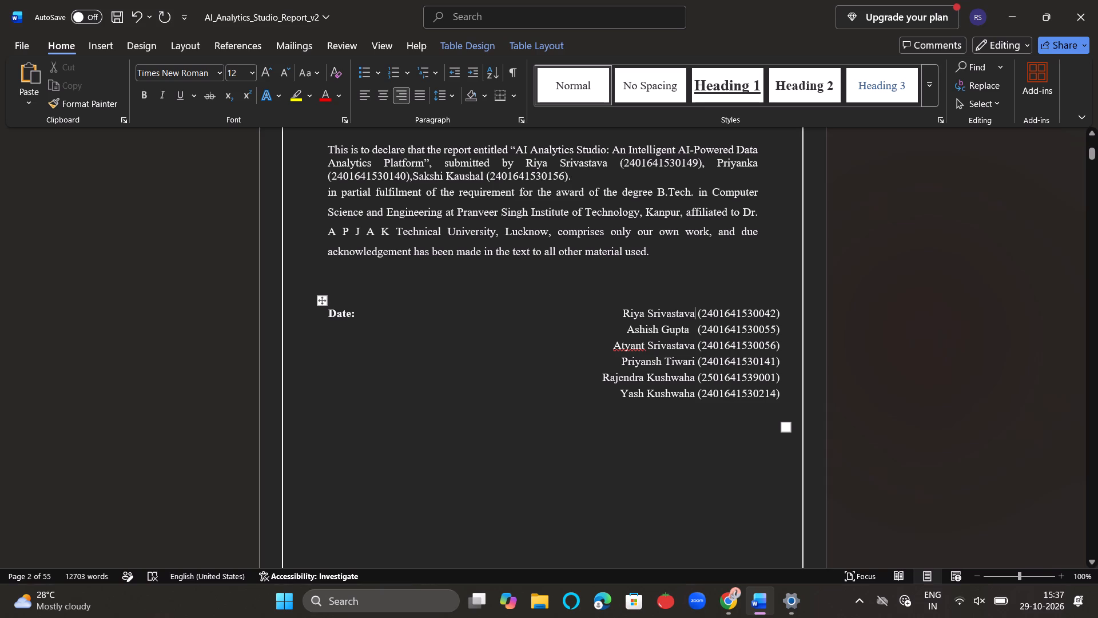
# Change the first signatory's roll number beside the date to match the first team member's number in the declaration paragraph.
pyautogui.click(778, 310)
pyautogui.press('BackSpace')
pyautogui.press('BackSpace')
pyautogui.press('BackSpace')
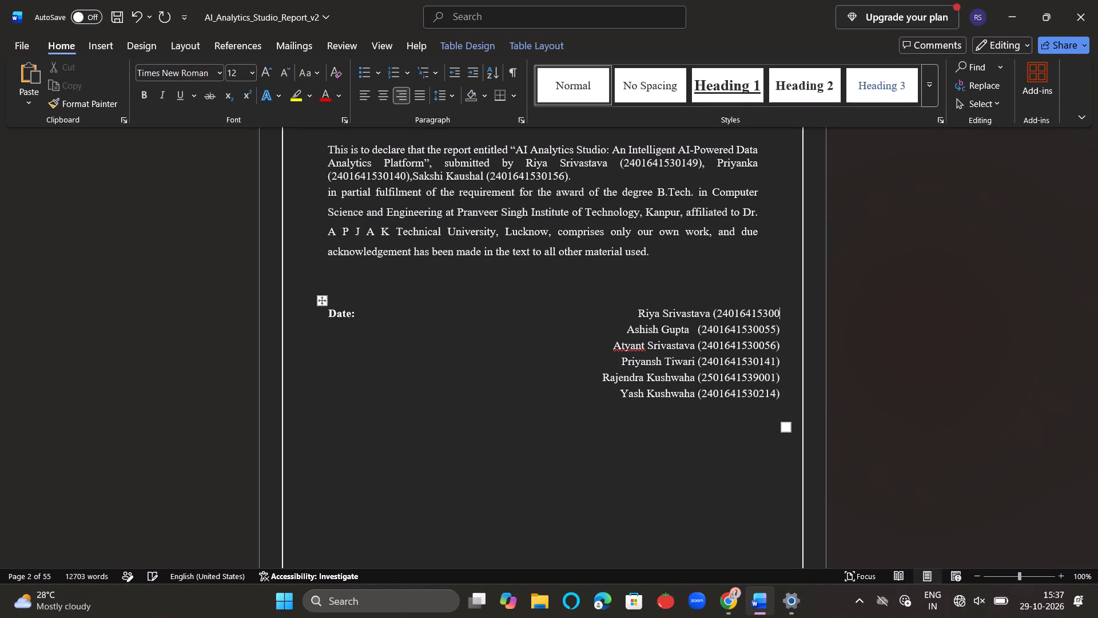
pyautogui.press('BackSpace')
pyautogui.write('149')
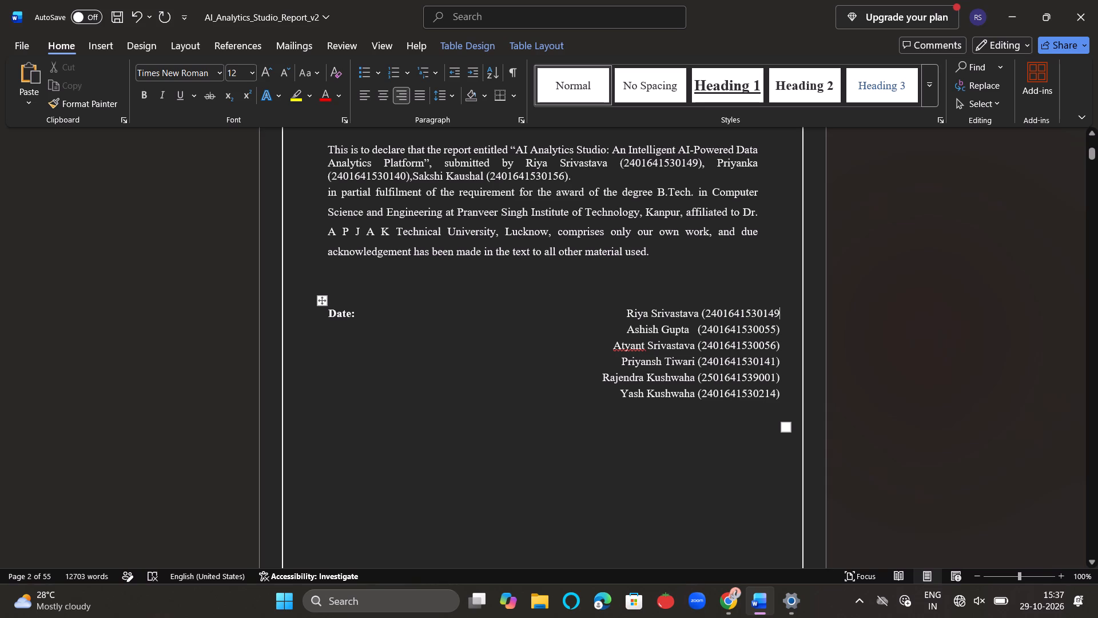
# Replace the second student's name in the declaration's signatory list with the second submitting team member's name.
pyautogui.click(689, 327)
pyautogui.press('BackSpace')
pyautogui.press('BackSpace')
pyautogui.press('BackSpace')
pyautogui.press('BackSpace')
pyautogui.press('BackSpace')
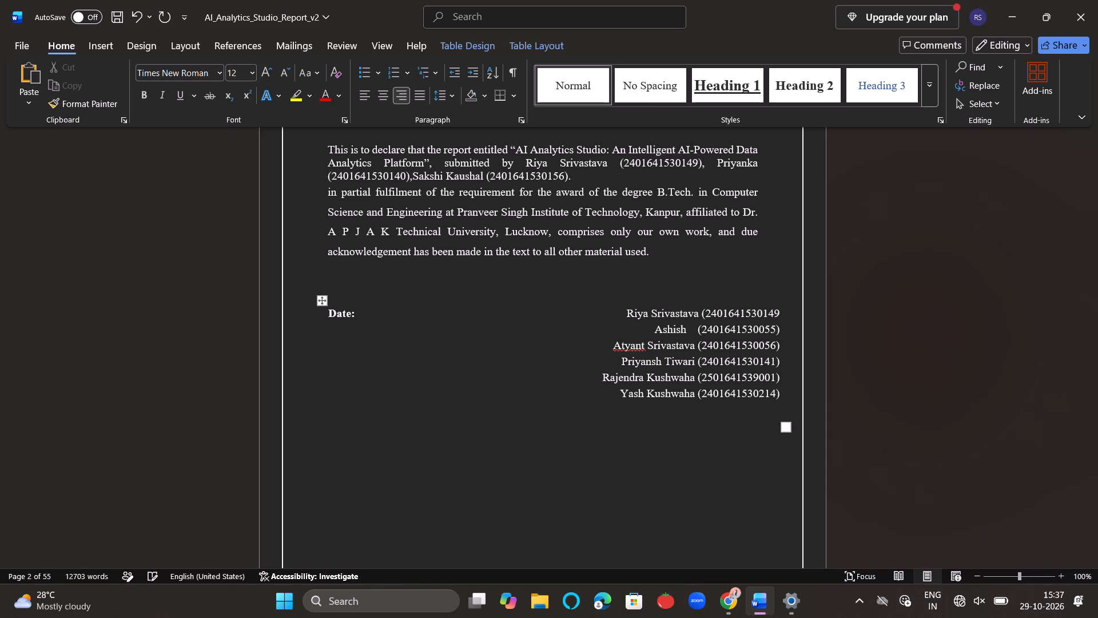
pyautogui.press('BackSpace')
pyautogui.press('BackSpace')
pyautogui.press('BackSpace')
pyautogui.press('BackSpace')
pyautogui.press('BackSpace')
pyautogui.press('BackSpace')
pyautogui.press('BackSpace')
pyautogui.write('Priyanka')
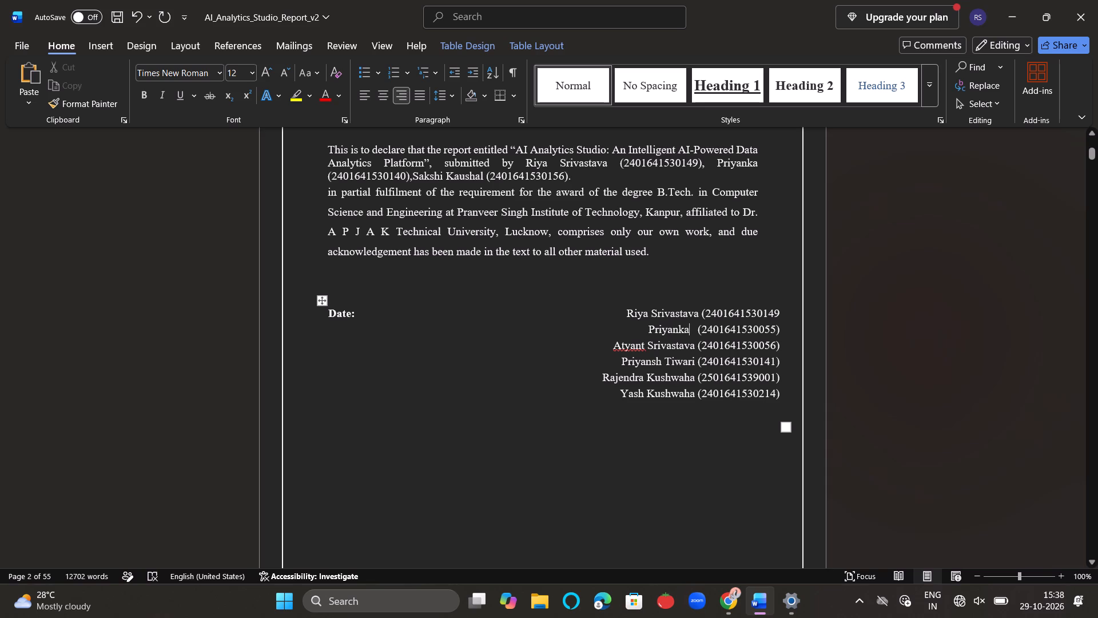
# Change the second signatory's roll number to match the second team member's number in the declaration paragraph.
pyautogui.click(775, 330)
pyautogui.press('BackSpace')
pyautogui.press('BackSpace')
pyautogui.press('BackSpace')
pyautogui.press('BackSpace')
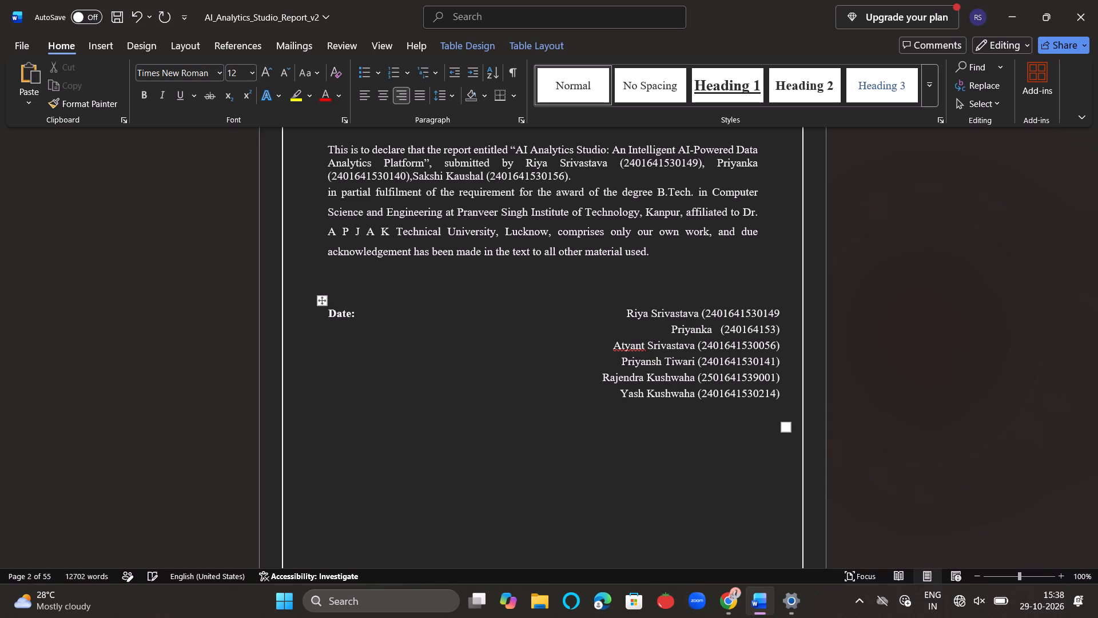
pyautogui.press('BackSpace')
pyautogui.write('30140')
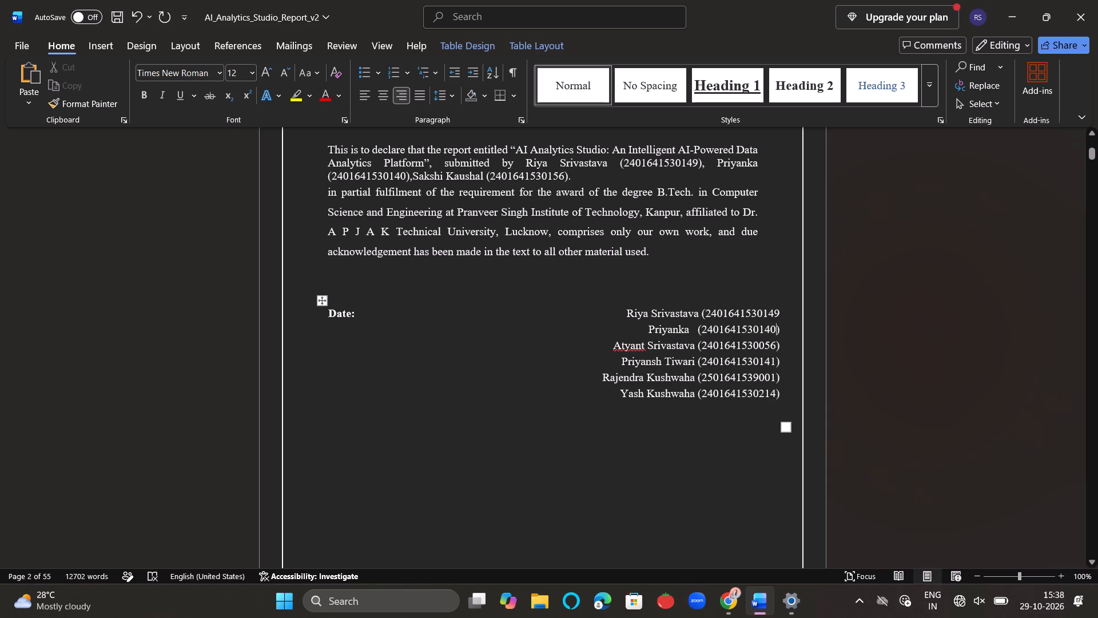
# Replace the third student's name in the declaration's signatory list with the third submitting team member's name.
pyautogui.click(694, 344)
pyautogui.press('BackSpace')
pyautogui.press('BackSpace')
pyautogui.press('BackSpace')
pyautogui.press('BackSpace')
pyautogui.press('BackSpace')
pyautogui.press('BackSpace')
pyautogui.press('BackSpace')
pyautogui.press('BackSpace')
pyautogui.press('BackSpace')
pyautogui.press('BackSpace')
pyautogui.press('BackSpace')
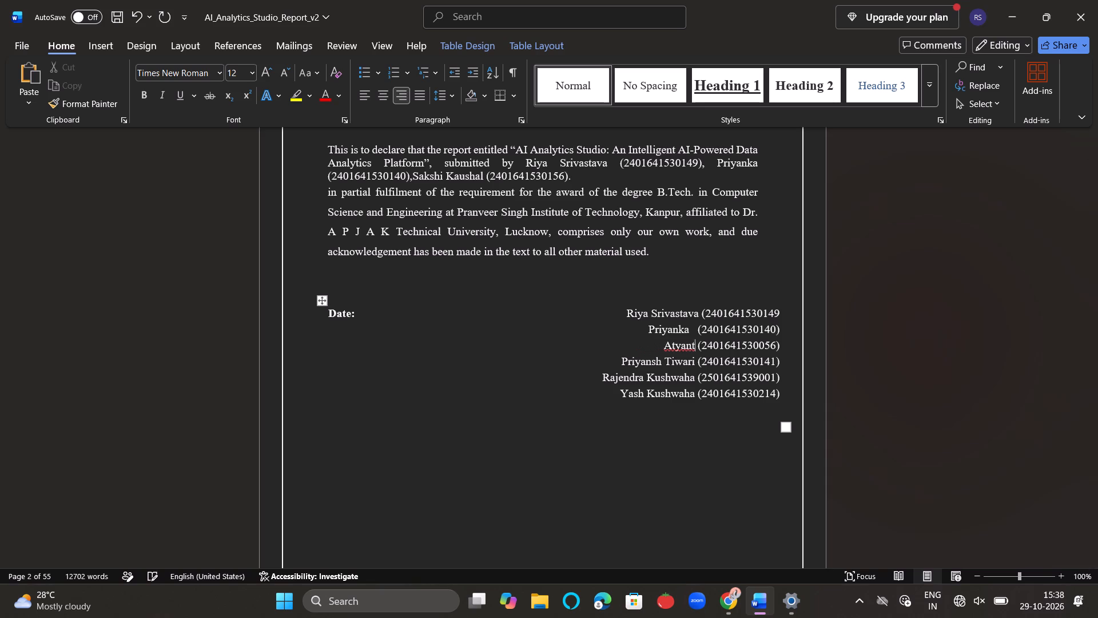
pyautogui.press('BackSpace')
pyautogui.press('BackSpace')
pyautogui.press('BackSpace')
pyautogui.press('BackSpace')
pyautogui.press('BackSpace')
pyautogui.press('BackSpace')
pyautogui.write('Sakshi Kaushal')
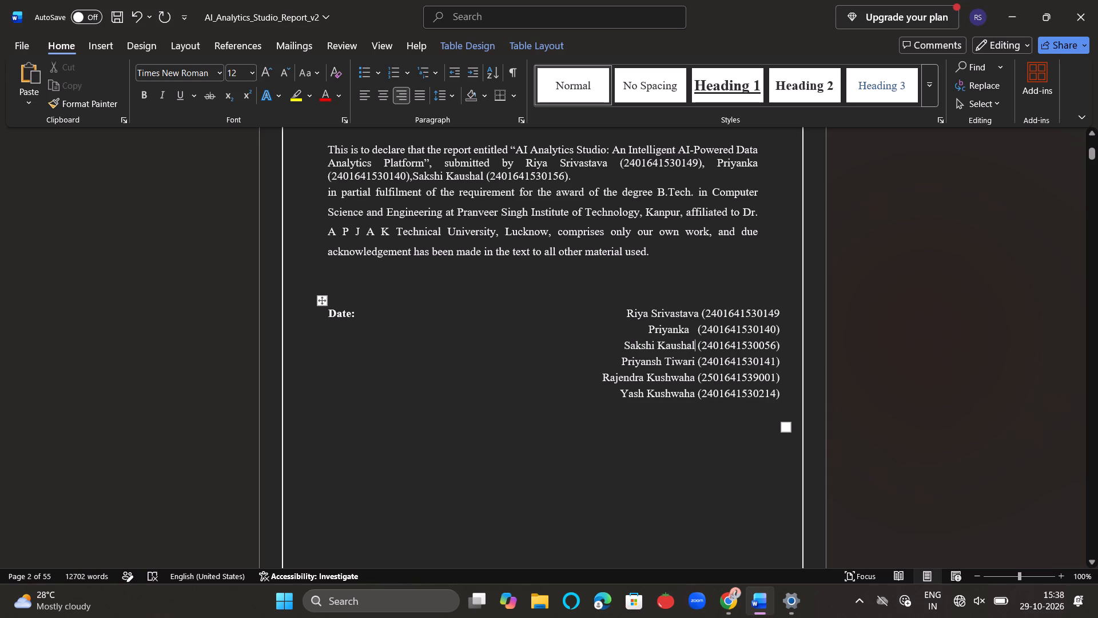
# Correct the third signatory's roll number to match the third team member's number in the declaration paragraph.
pyautogui.click(765, 347)
pyautogui.press('BackSpace')
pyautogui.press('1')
# Delete the three leftover students' names and roll numbers below the third signatory in the declaration's list.
pyautogui.click(629, 365)
pyautogui.moveTo(622, 363); pyautogui.dragTo(782, 396)
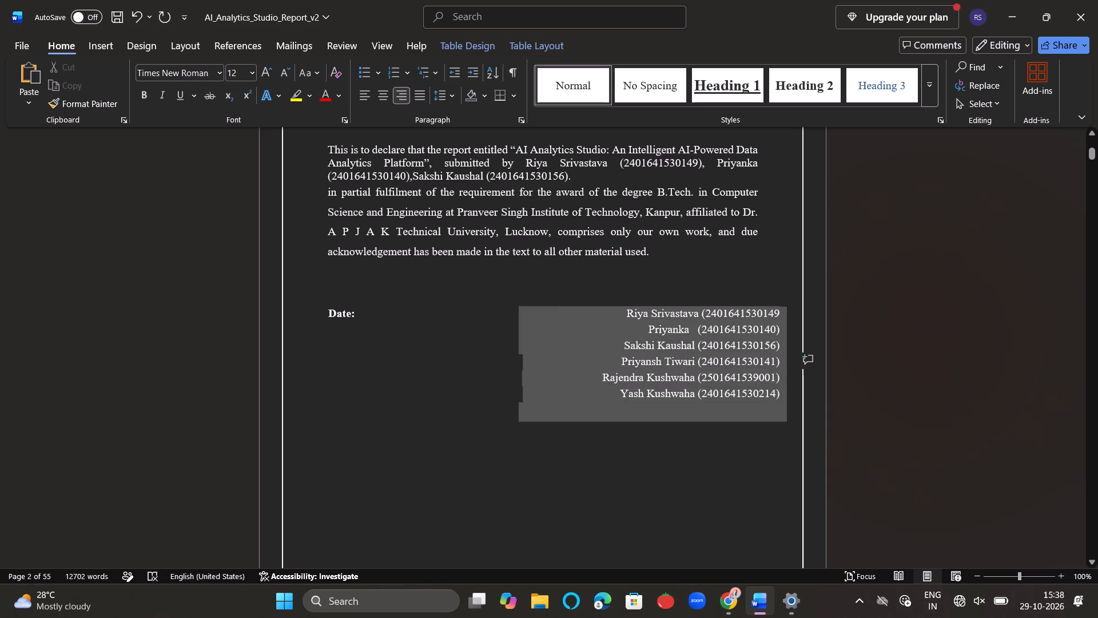
pyautogui.moveTo(782, 396); pyautogui.dragTo(725, 383)
pyautogui.click(725, 383)
pyautogui.moveTo(621, 365); pyautogui.dragTo(747, 382)
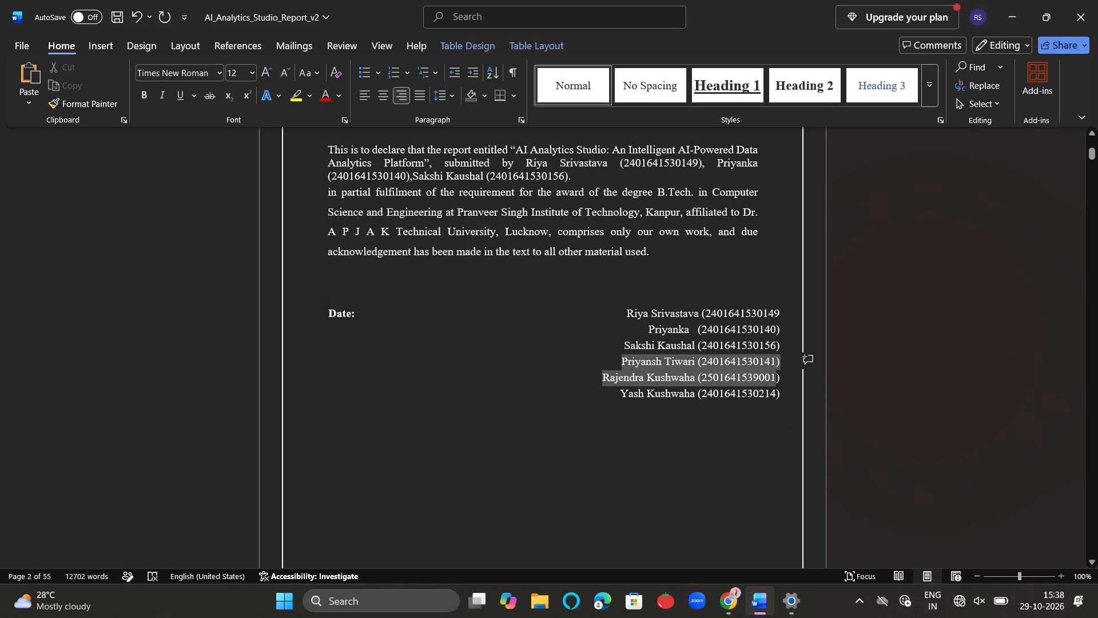
pyautogui.moveTo(747, 382); pyautogui.dragTo(778, 379)
pyautogui.press('BackSpace')
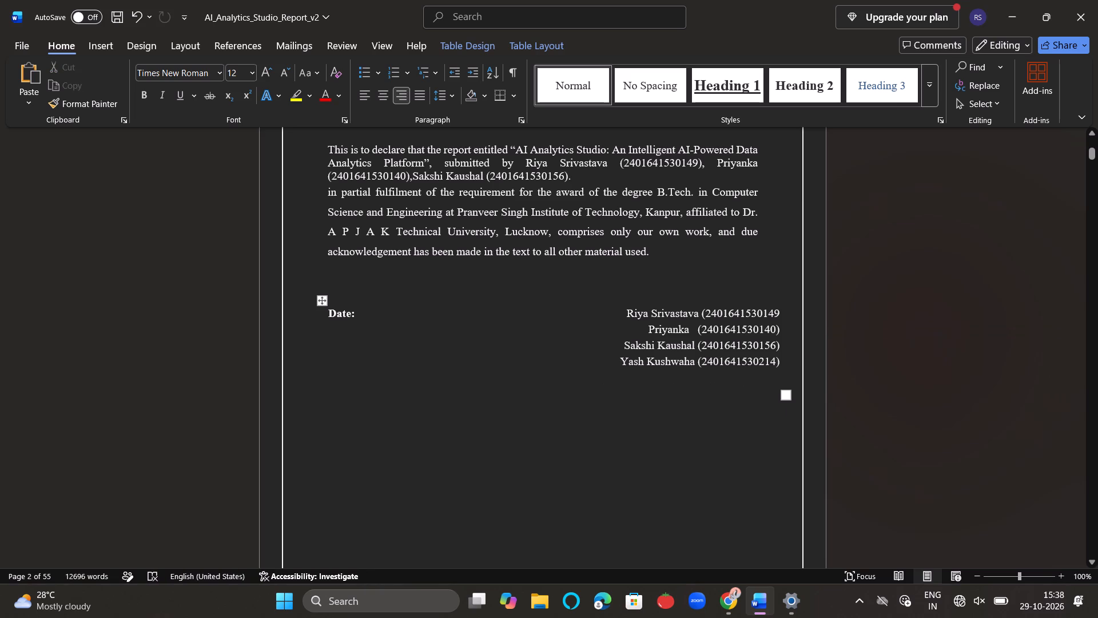
pyautogui.moveTo(622, 362); pyautogui.dragTo(675, 362)
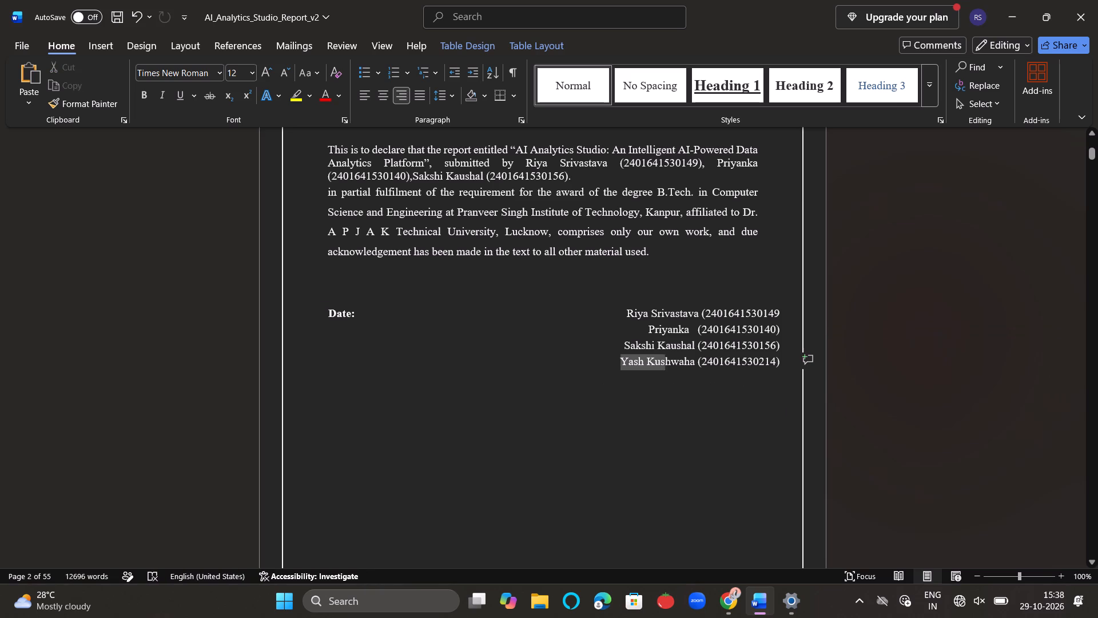
pyautogui.moveTo(675, 362); pyautogui.dragTo(779, 368)
pyautogui.press('BackSpace')
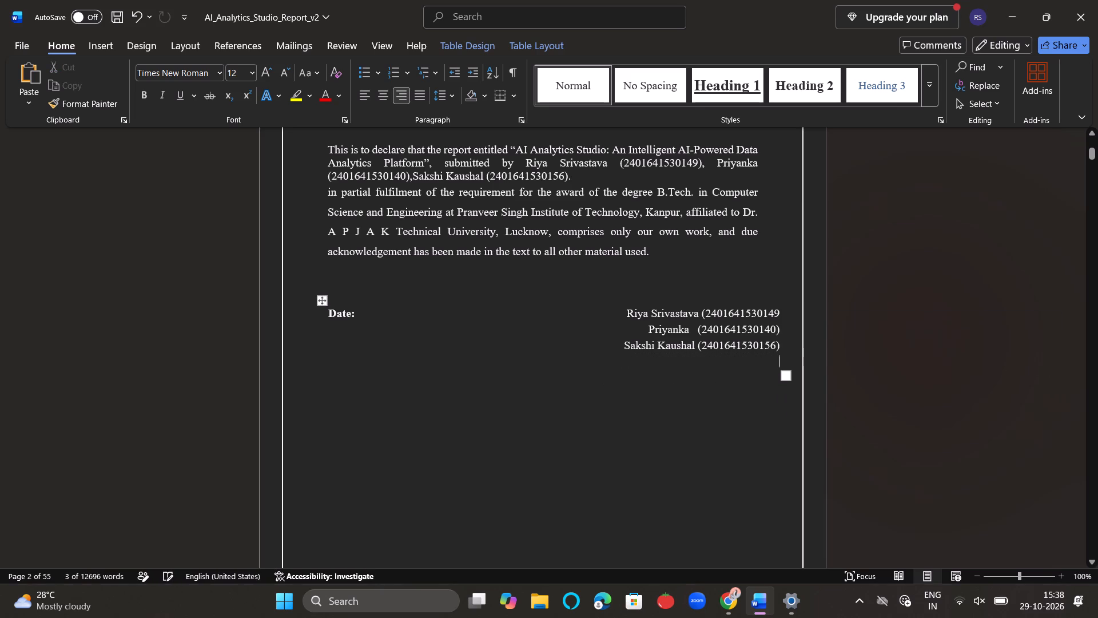
pyautogui.click(842, 385)
# Return to the title page and place the text cursor at the end of the Project Id line.
pyautogui.scroll(19, 842, 385)
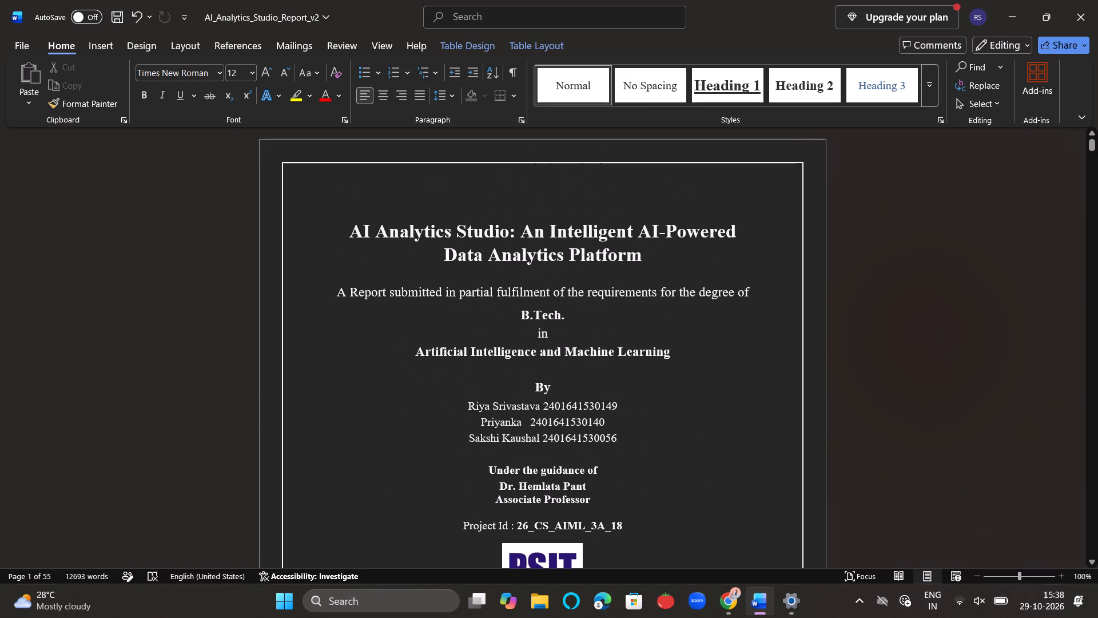
pyautogui.scroll(-1, 842, 385)
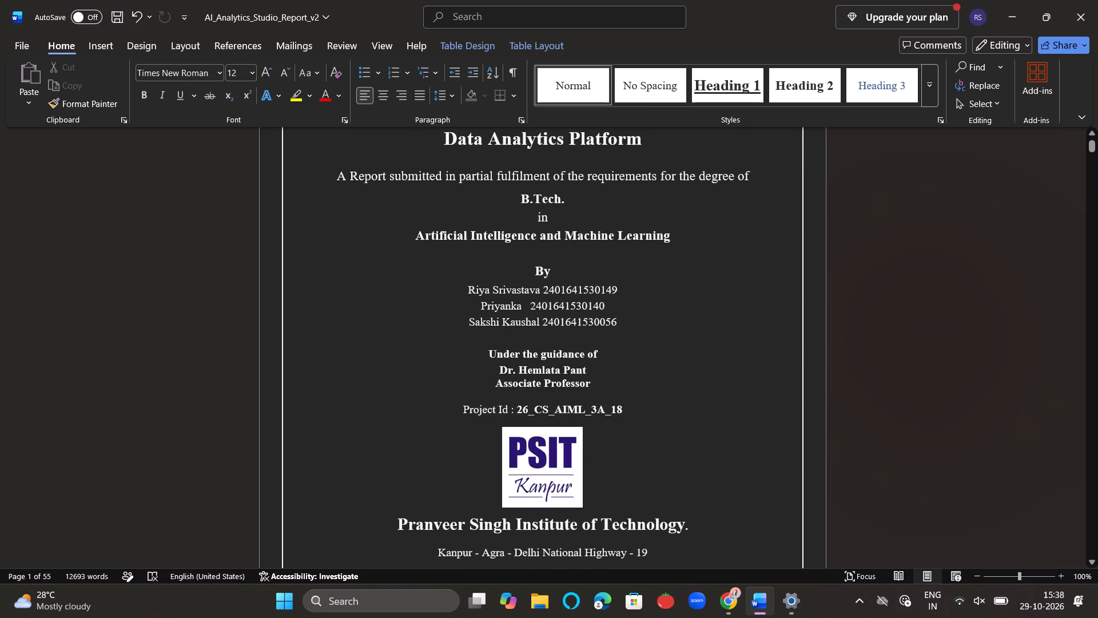
pyautogui.click(639, 415)
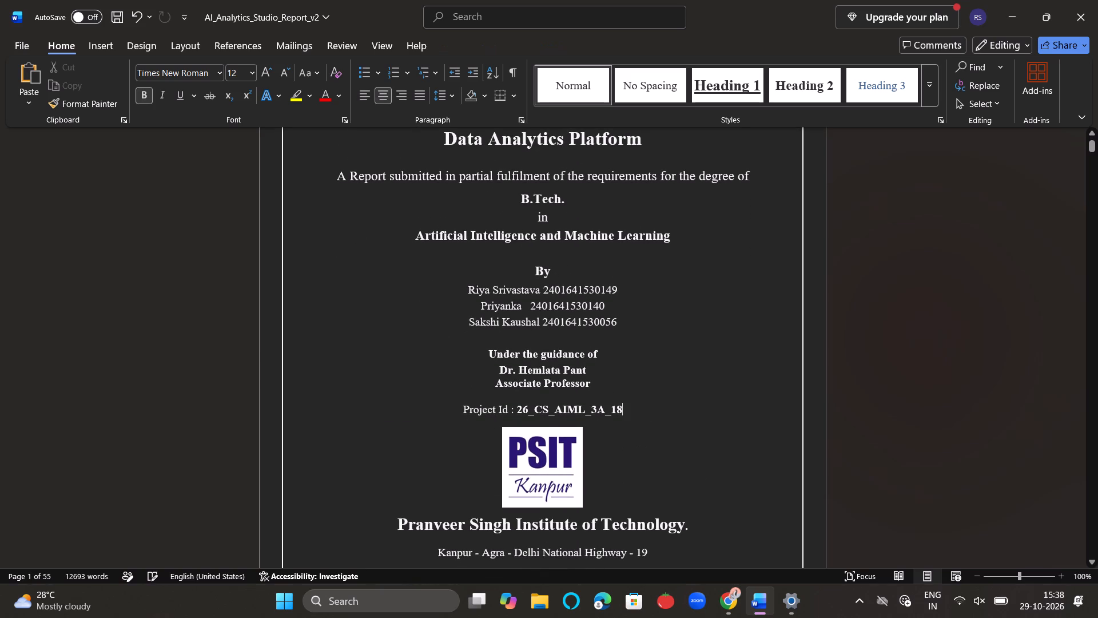
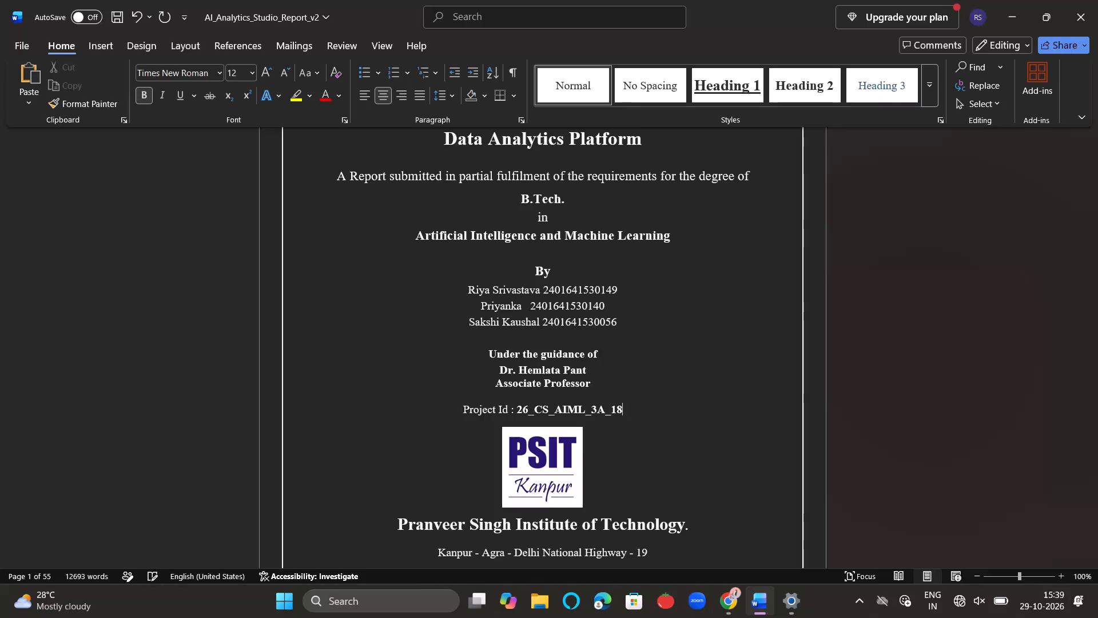
# Delete the two digits after the last underscore of the Project Id on the title page.
pyautogui.press('BackSpace')
pyautogui.press('BackSpace')
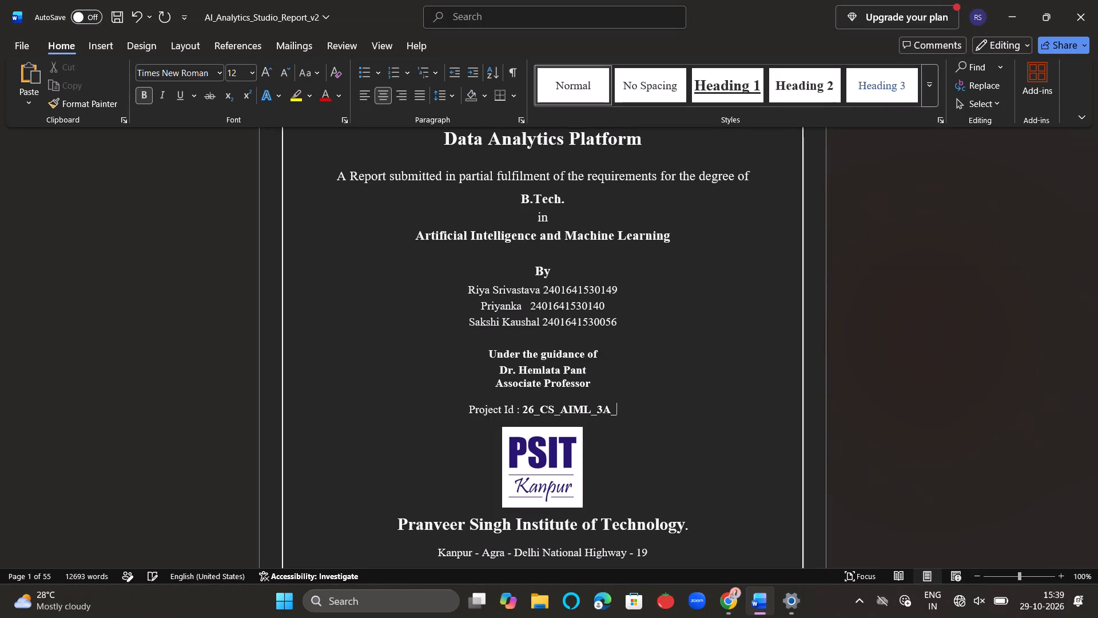
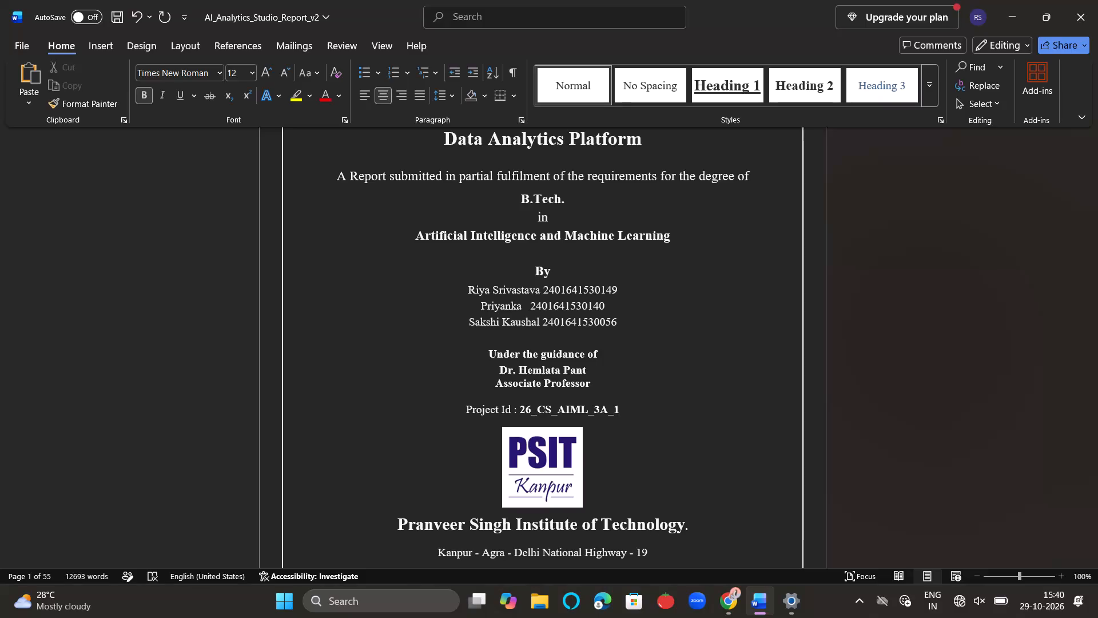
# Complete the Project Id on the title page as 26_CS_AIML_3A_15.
pyautogui.press('5')
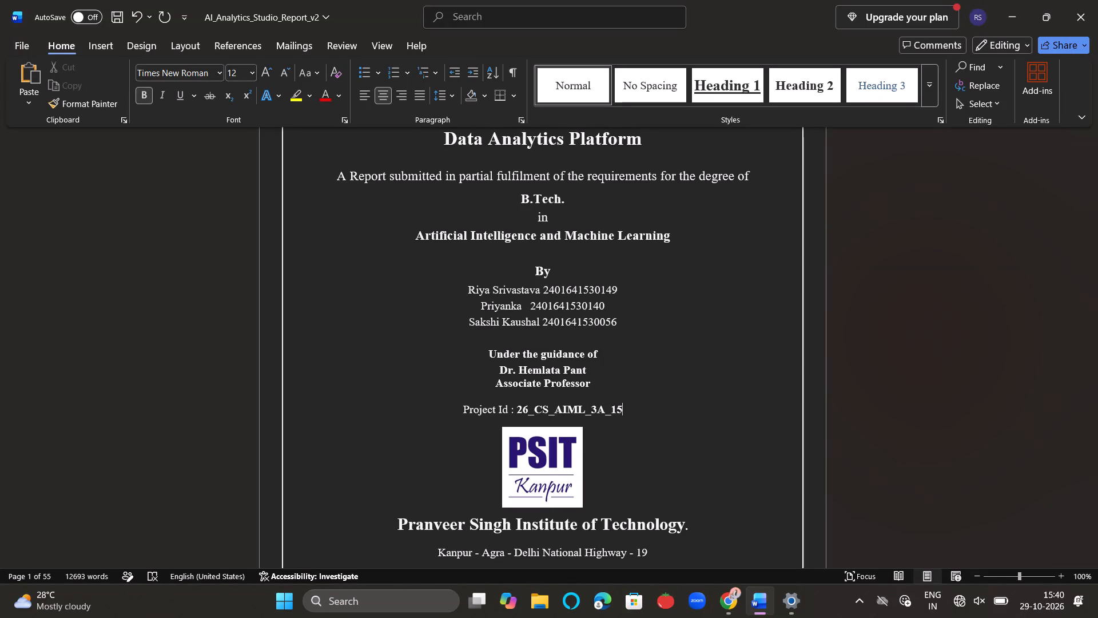
pyautogui.click(854, 401)
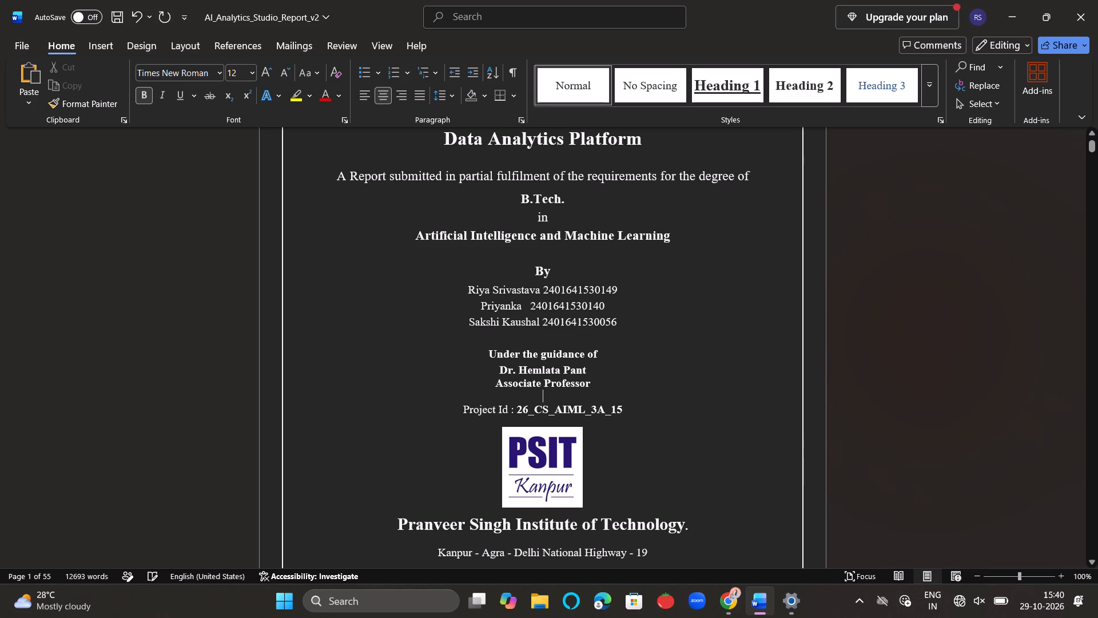
# Review the title page, declaration, certificate and acknowledgement for the team, supervisor and department details.
pyautogui.scroll(-3, 854, 401)
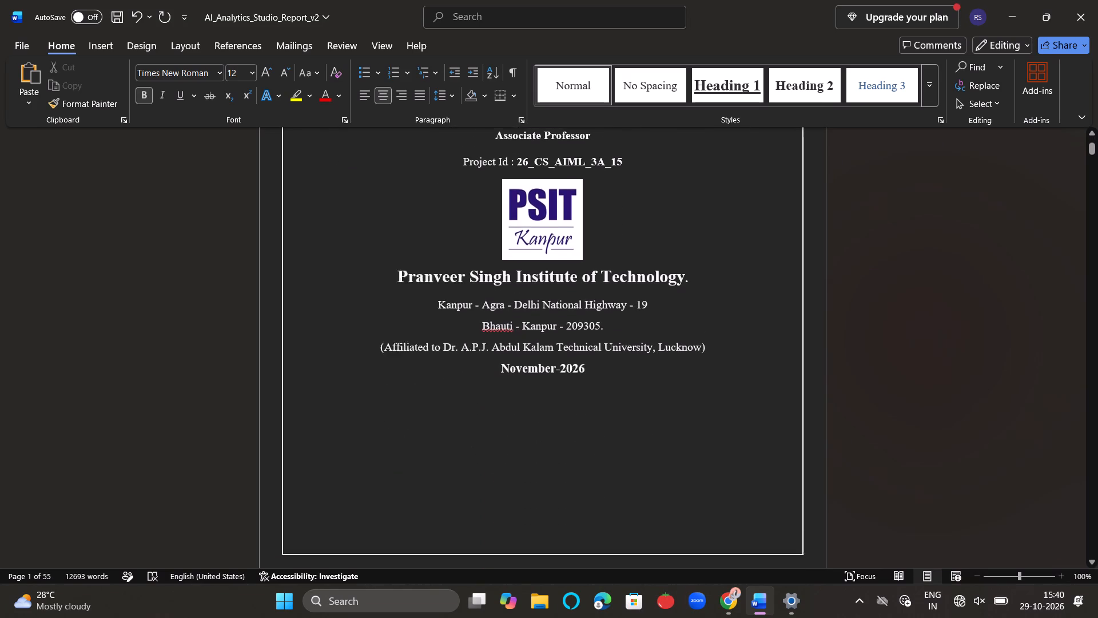
pyautogui.scroll(-2, 841, 434)
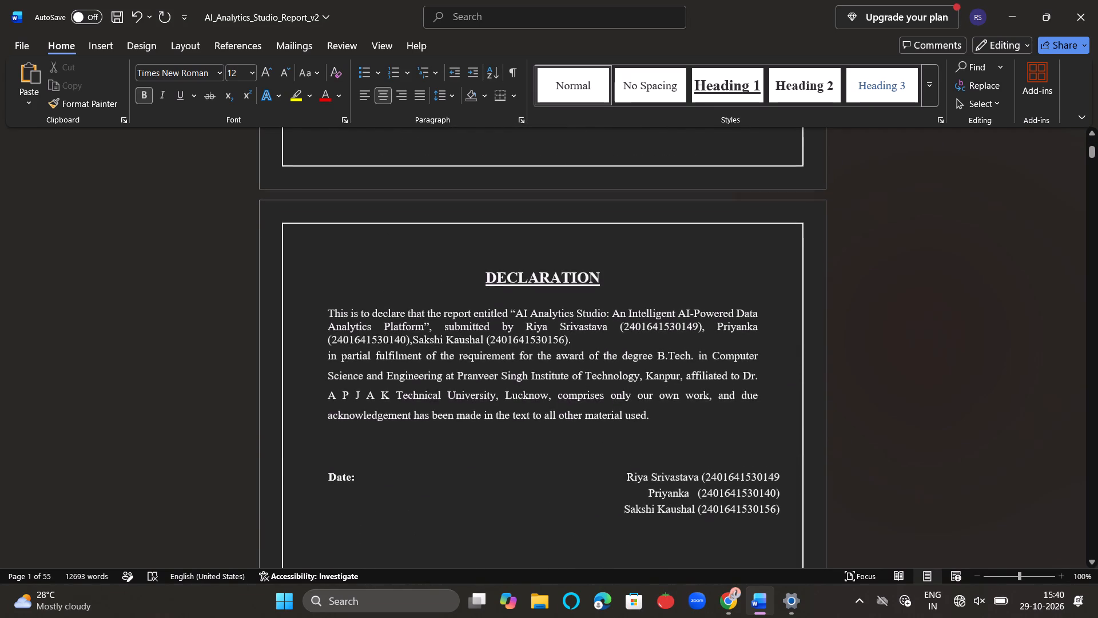
pyautogui.scroll(2, 841, 434)
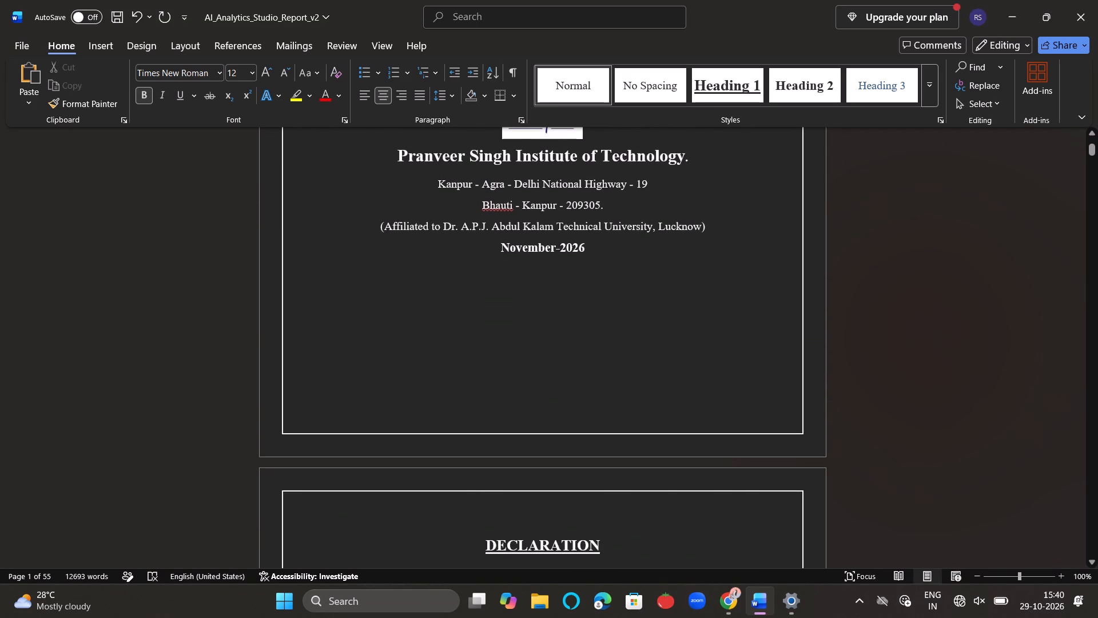
pyautogui.scroll(-1, 869, 426)
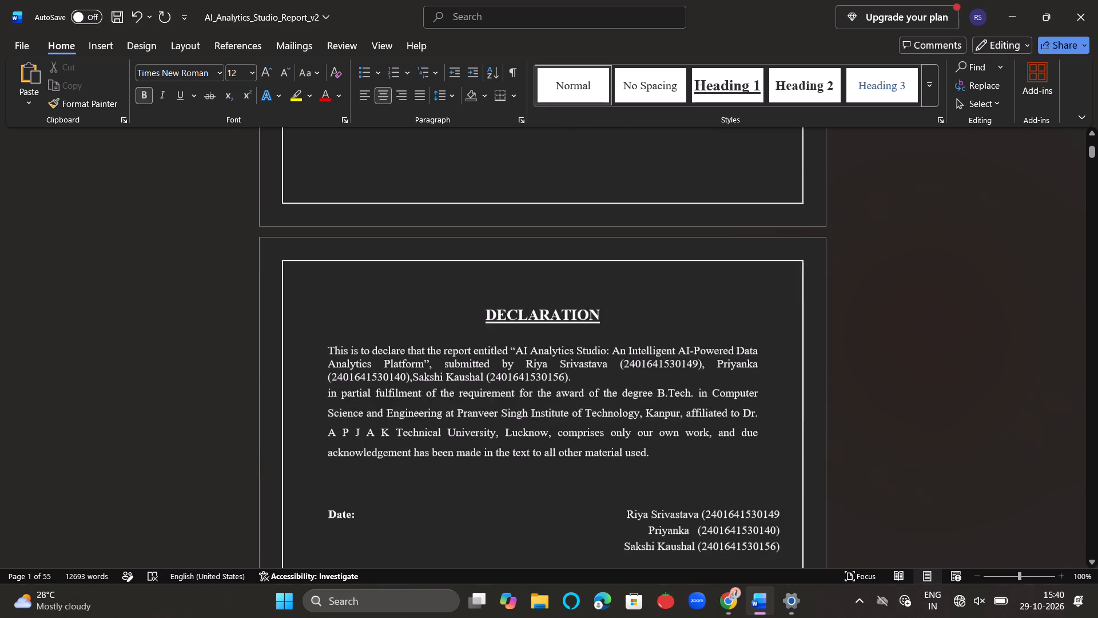
pyautogui.scroll(-2, 869, 426)
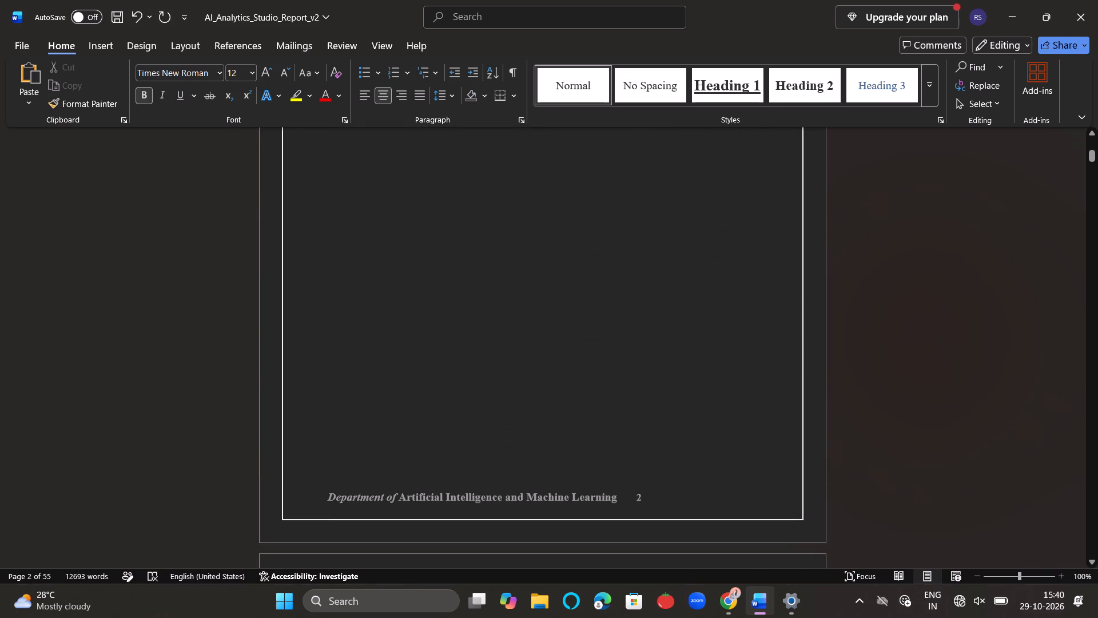
pyautogui.scroll(2, 869, 426)
pyautogui.keyDown('ctrl'); pyautogui.scroll(1, 721, 360); pyautogui.keyUp('ctrl')
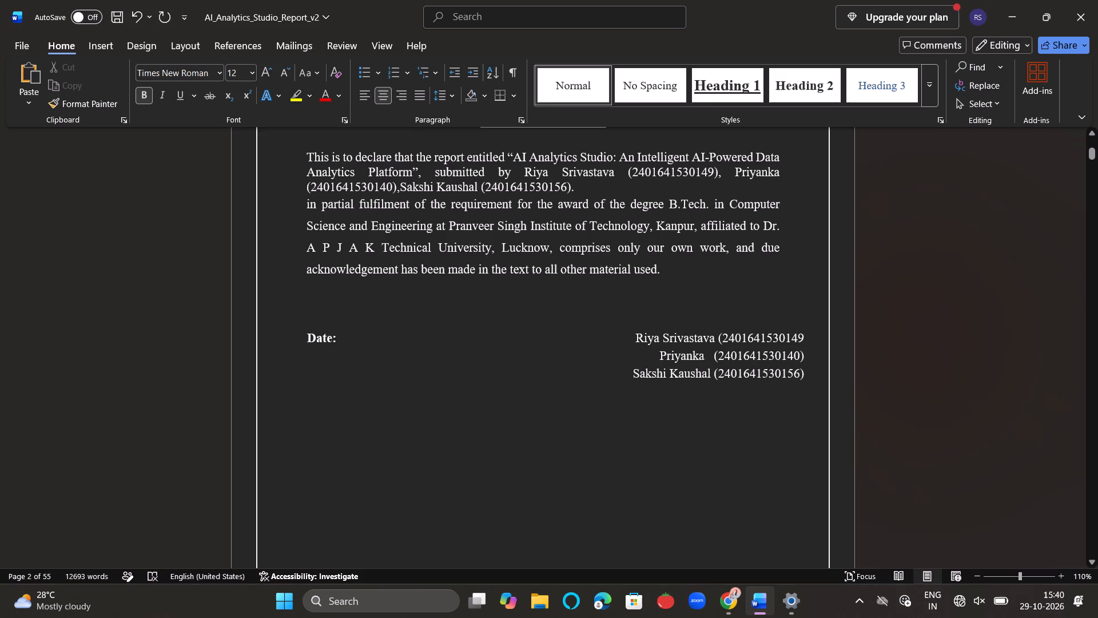
pyautogui.scroll(-4, 960, 443)
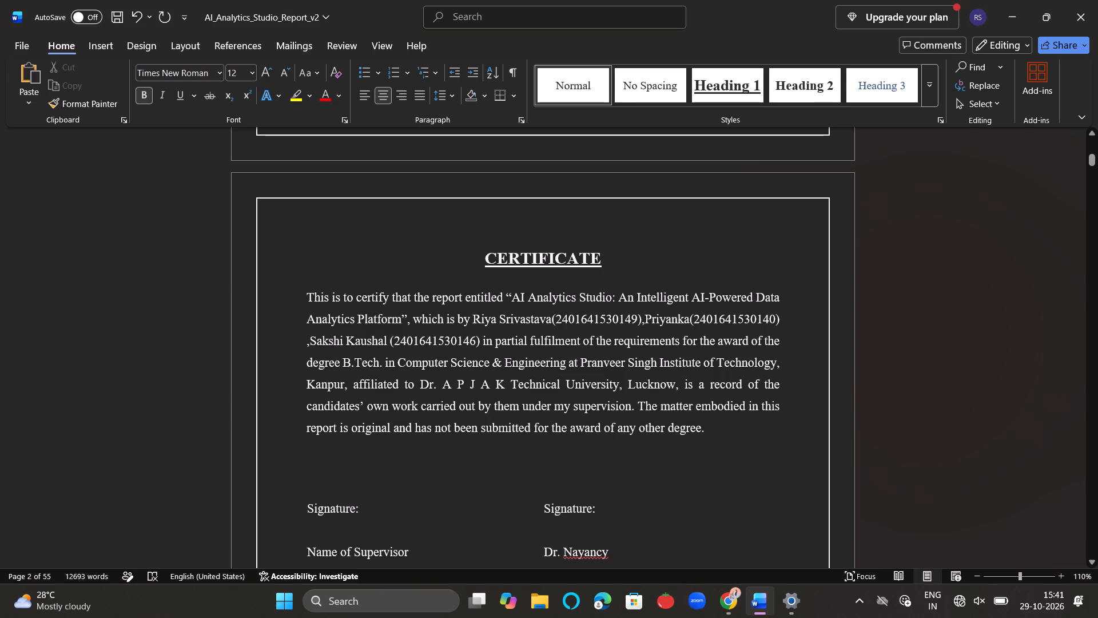
pyautogui.scroll(-2, 504, 391)
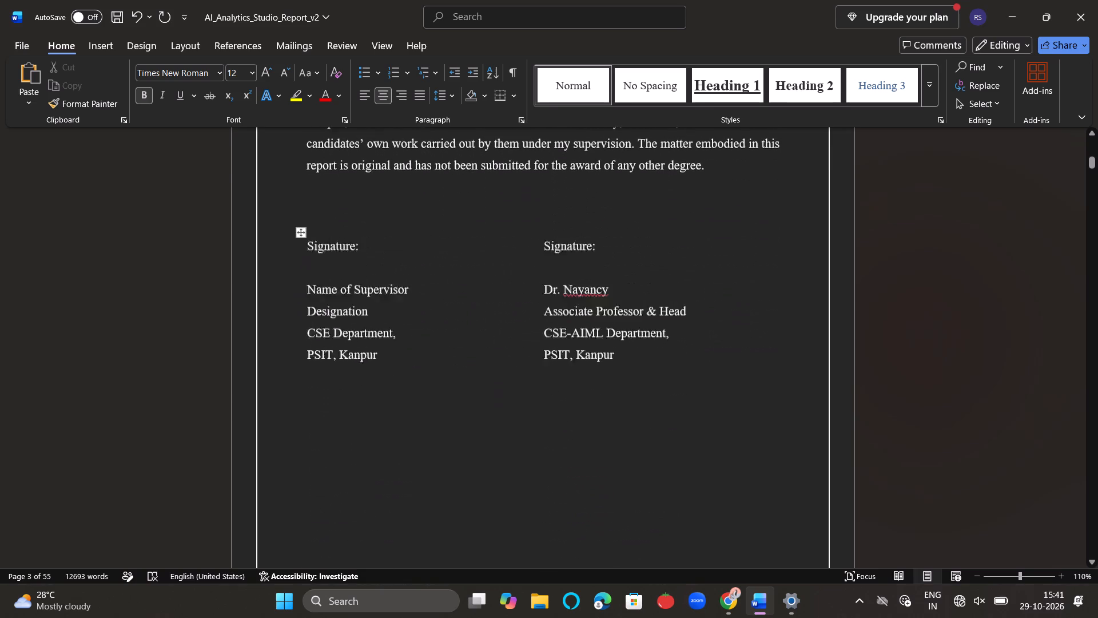
pyautogui.scroll(-3, 504, 391)
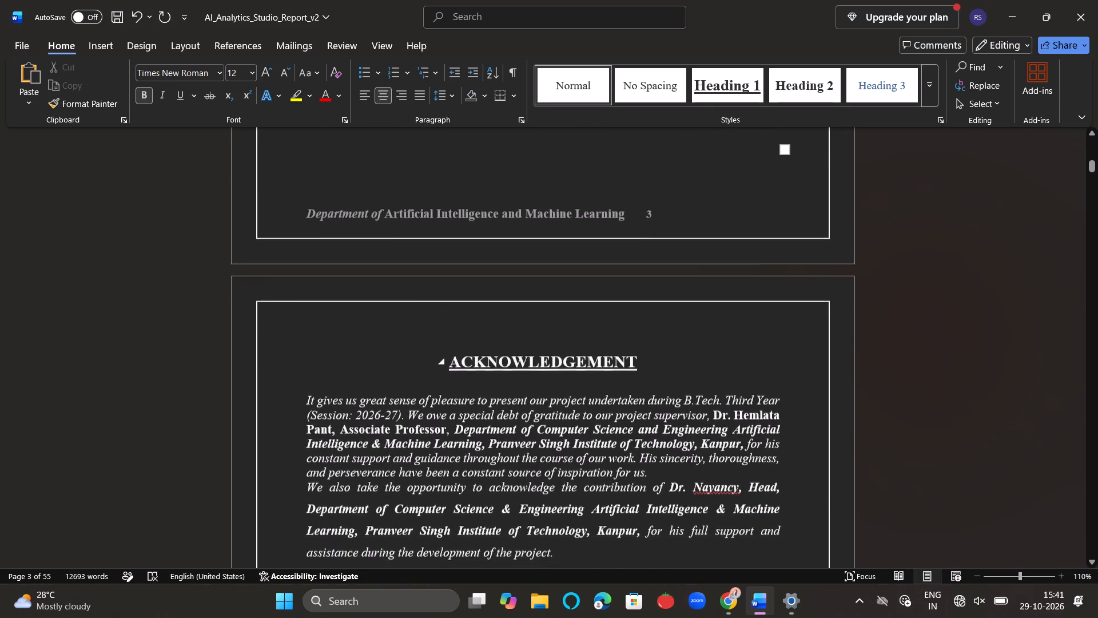
pyautogui.scroll(-2, 504, 391)
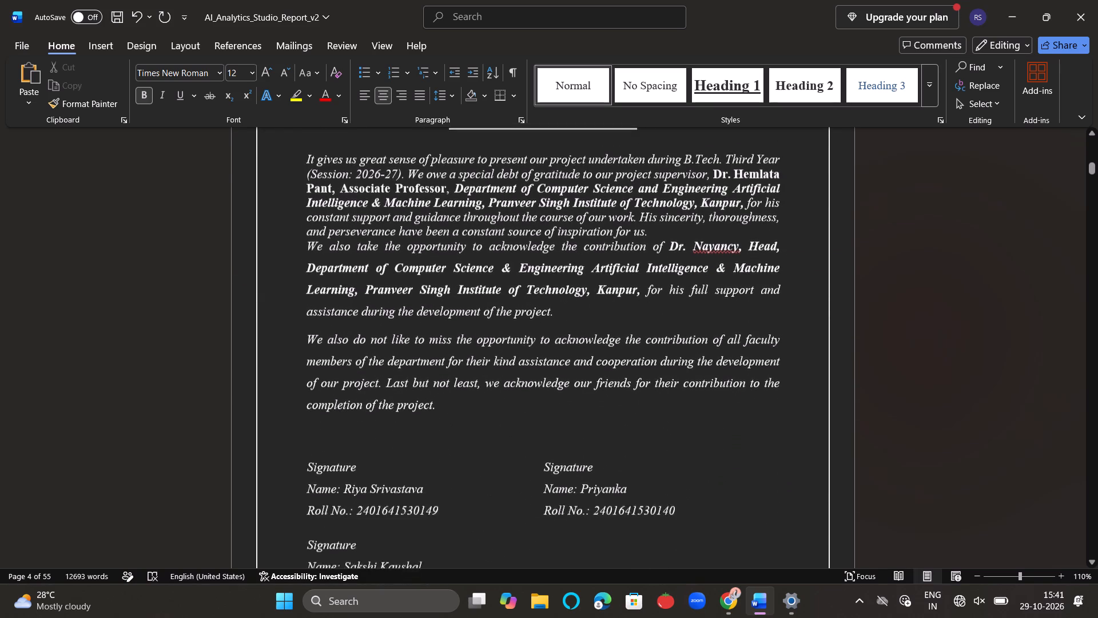
pyautogui.scroll(-3, 504, 391)
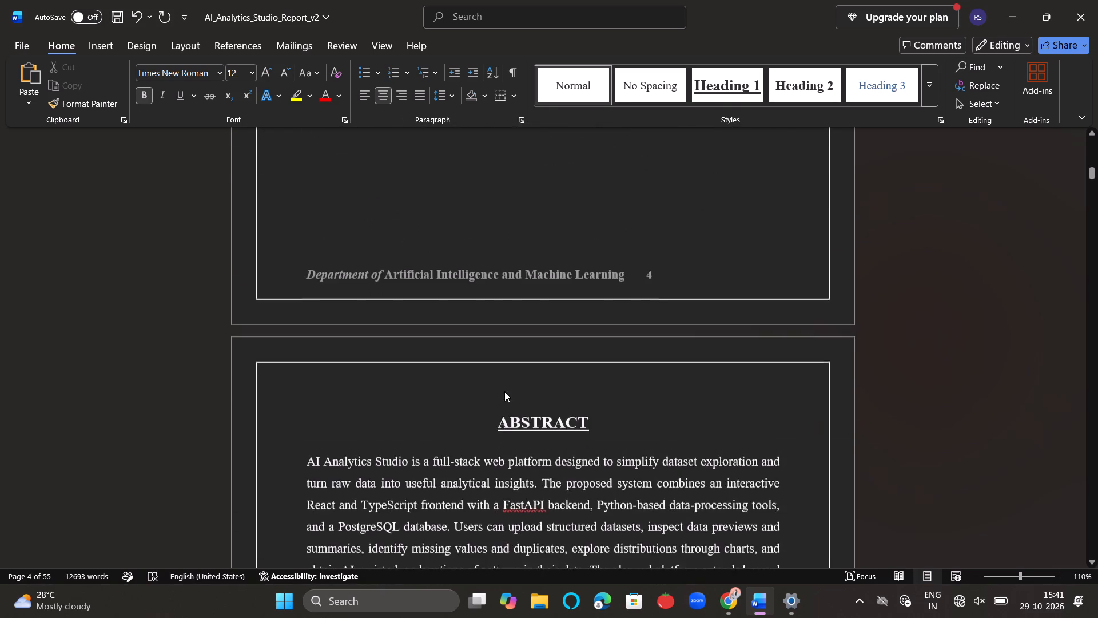
# Look through the rest of the report, from the abstract and lists of figures and tables through the chapters to the last page.
pyautogui.scroll(-5, 504, 391)
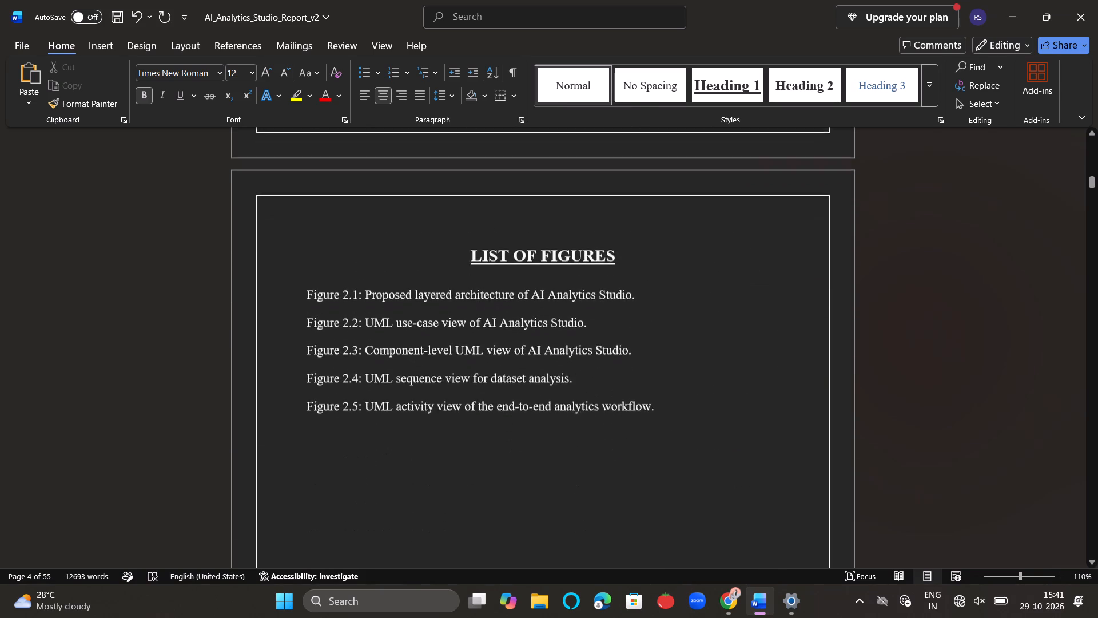
pyautogui.scroll(-4, 510, 378)
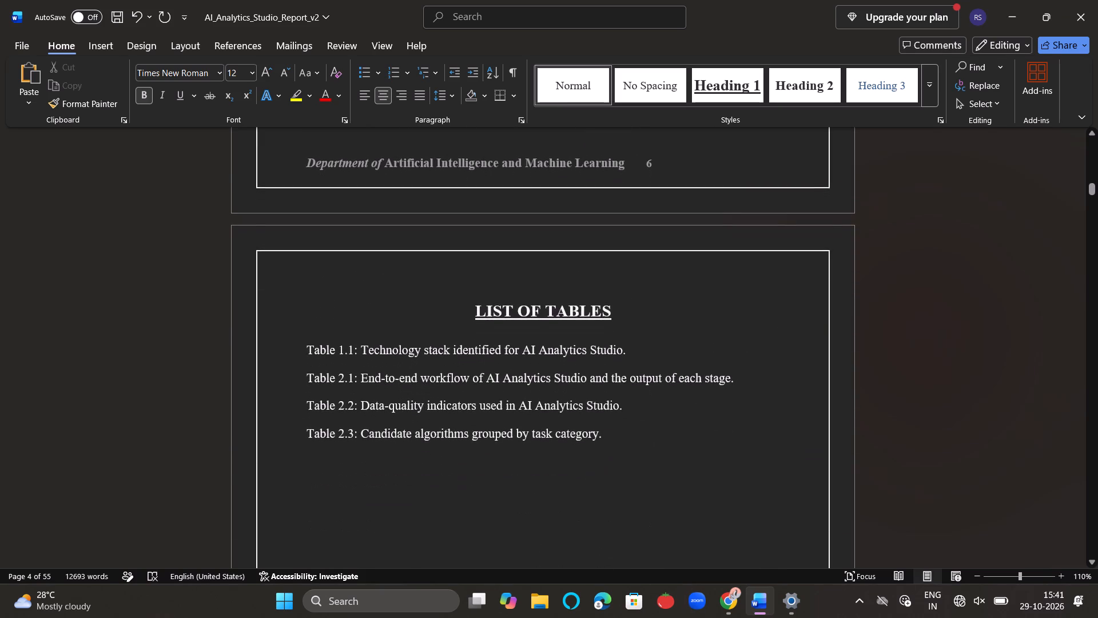
pyautogui.scroll(-10, 510, 378)
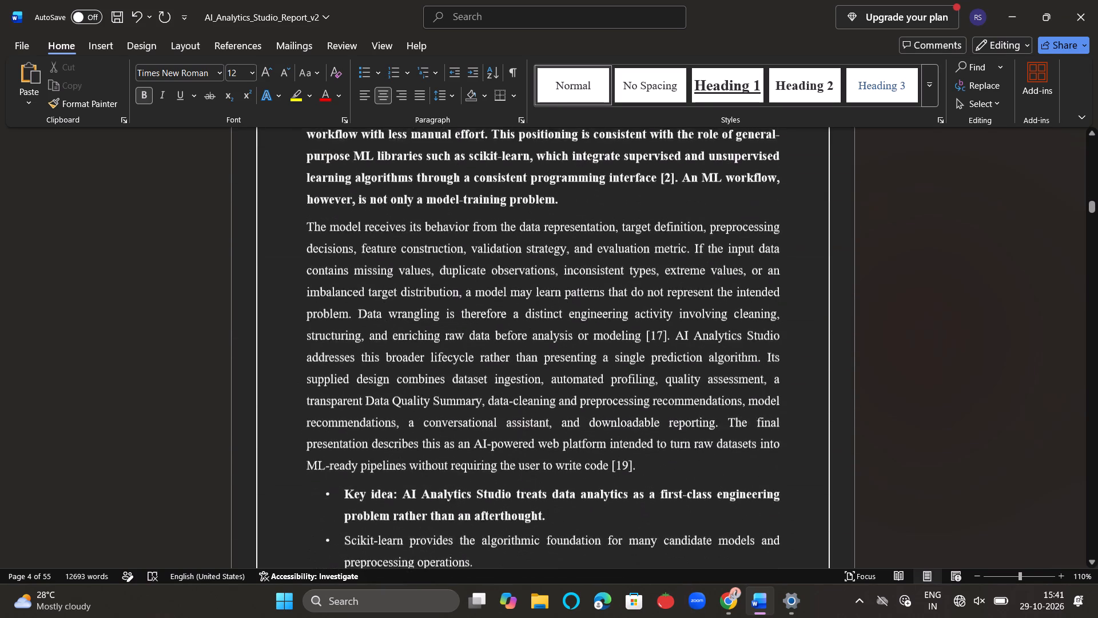
pyautogui.scroll(-9, 510, 378)
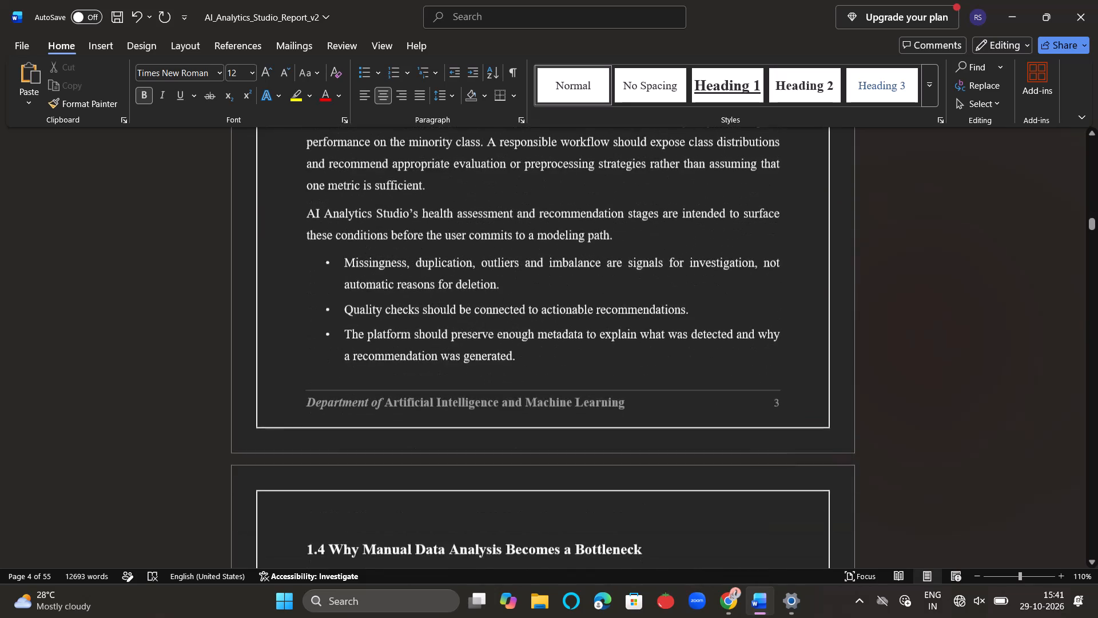
pyautogui.scroll(-14, 510, 378)
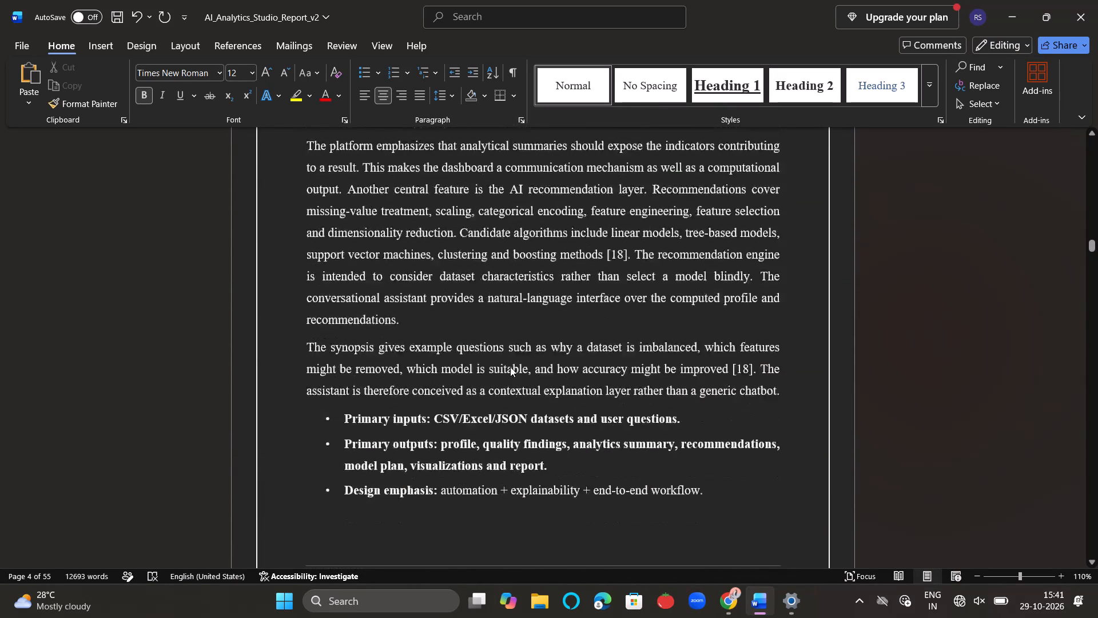
pyautogui.scroll(-11, 510, 367)
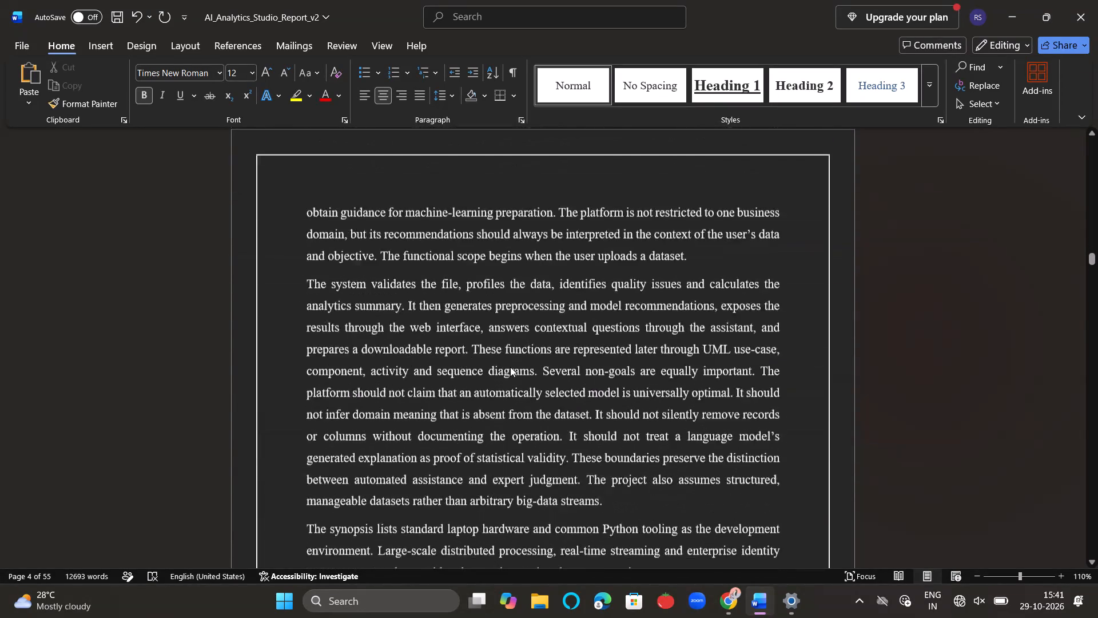
pyautogui.scroll(-12, 510, 367)
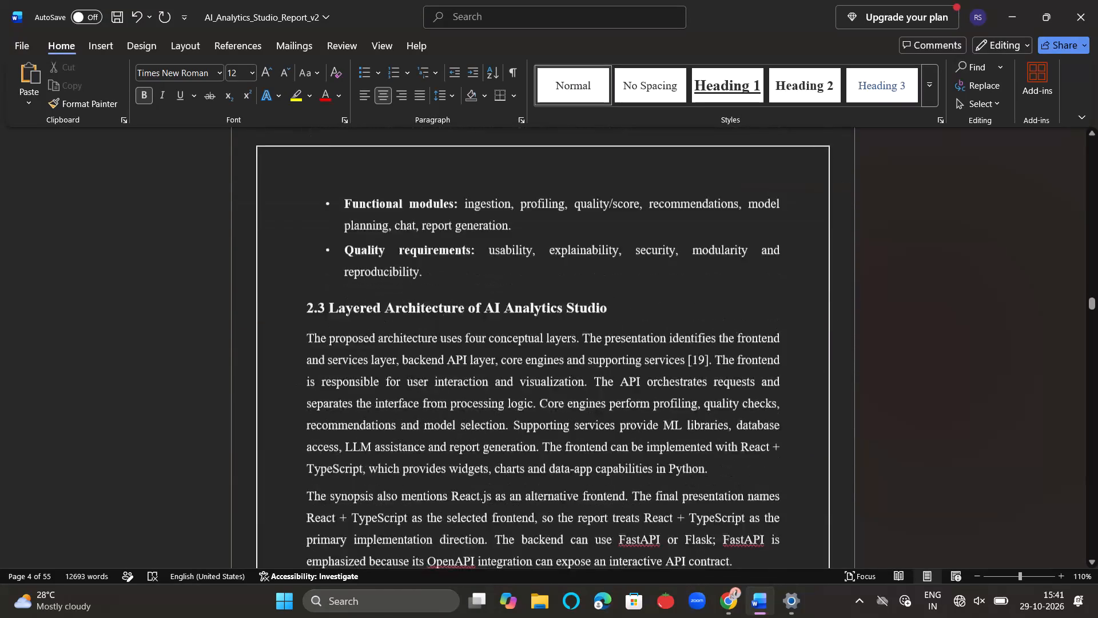
pyautogui.scroll(-4, 510, 367)
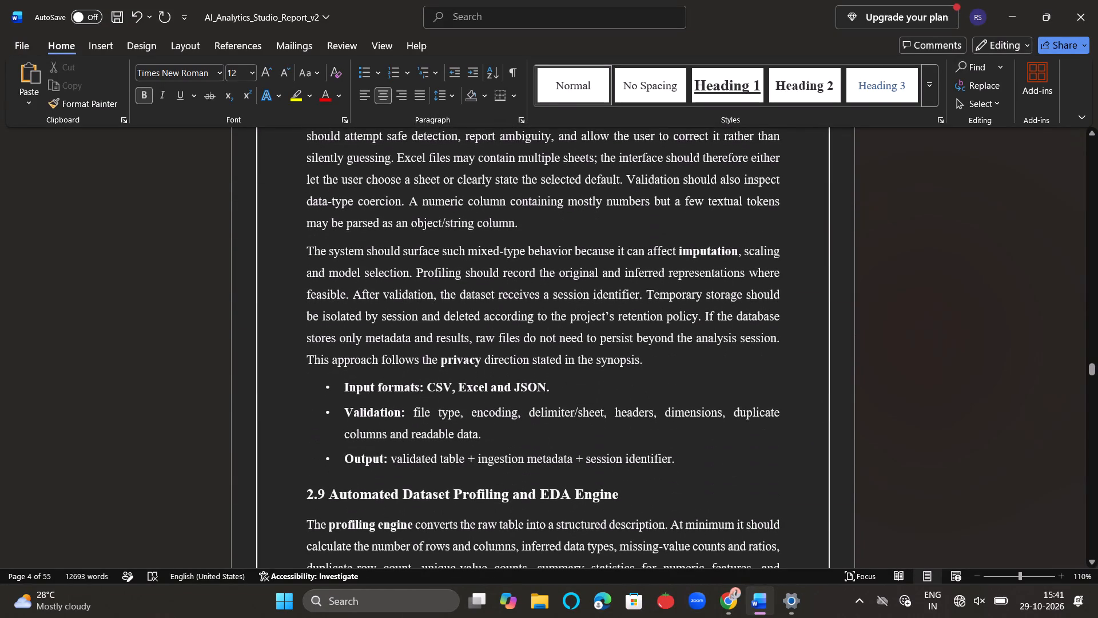
pyautogui.scroll(-5, 510, 367)
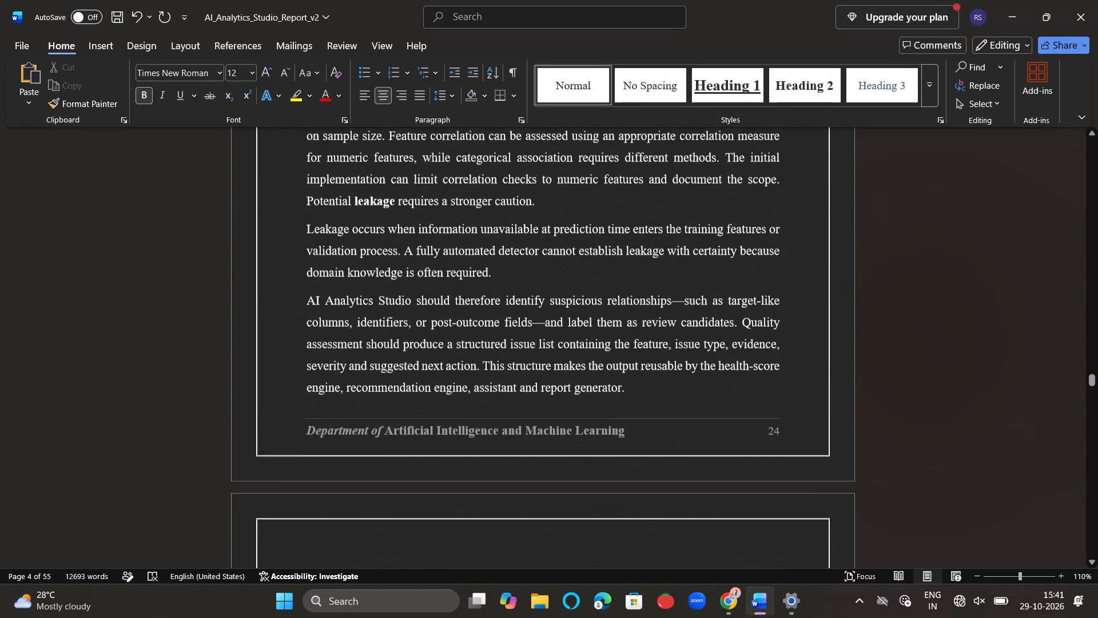
pyautogui.scroll(-9, 510, 367)
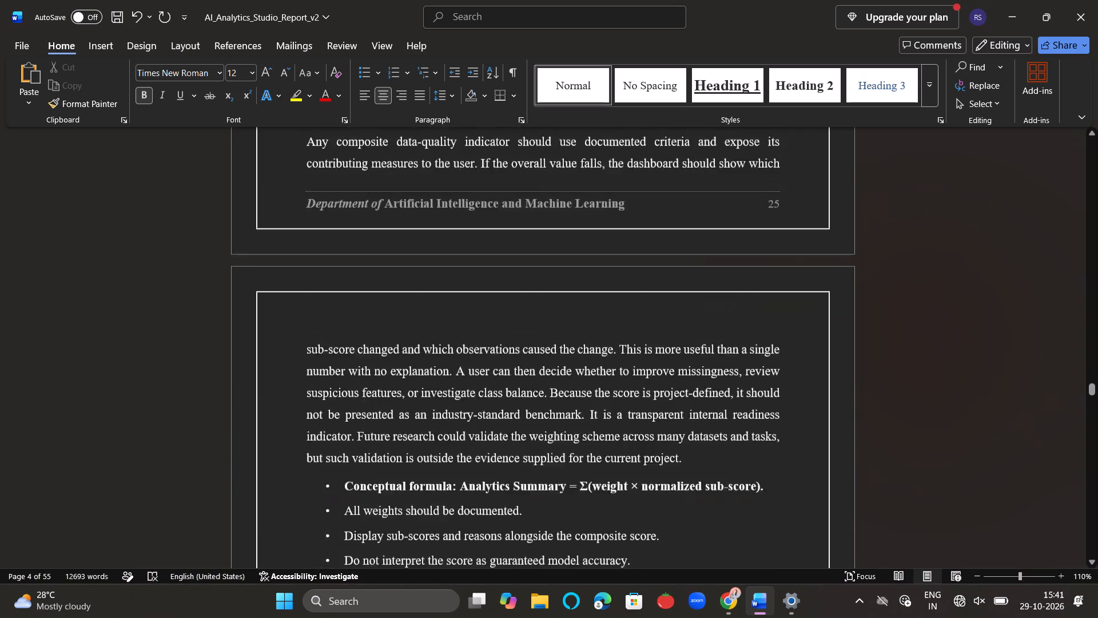
pyautogui.scroll(-16, 510, 367)
pyautogui.scroll(-6, 510, 367)
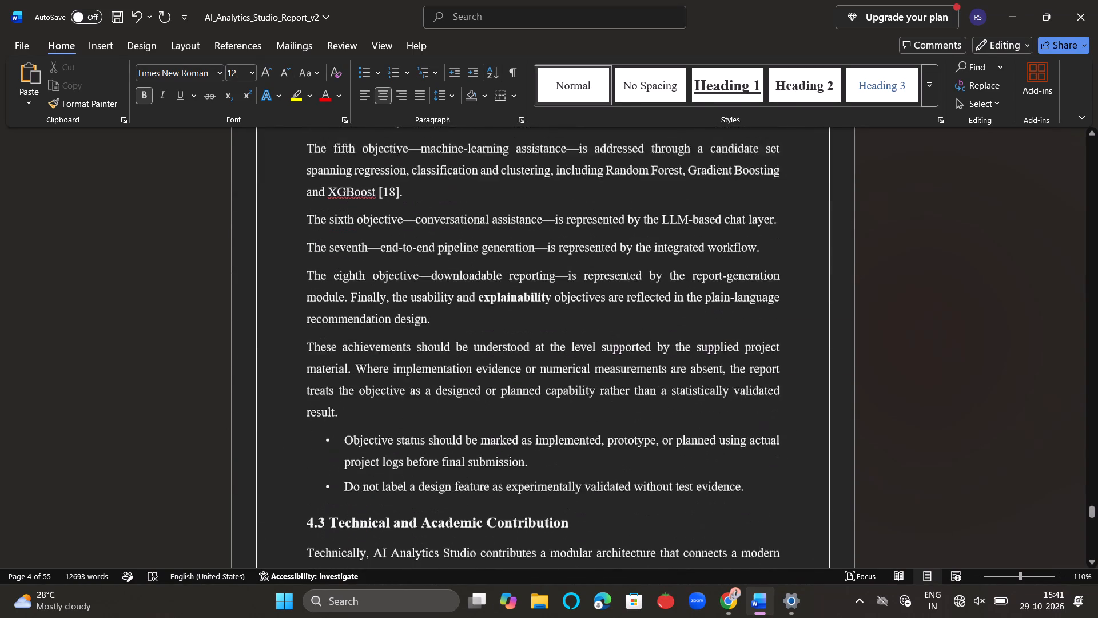
pyautogui.scroll(-14, 510, 367)
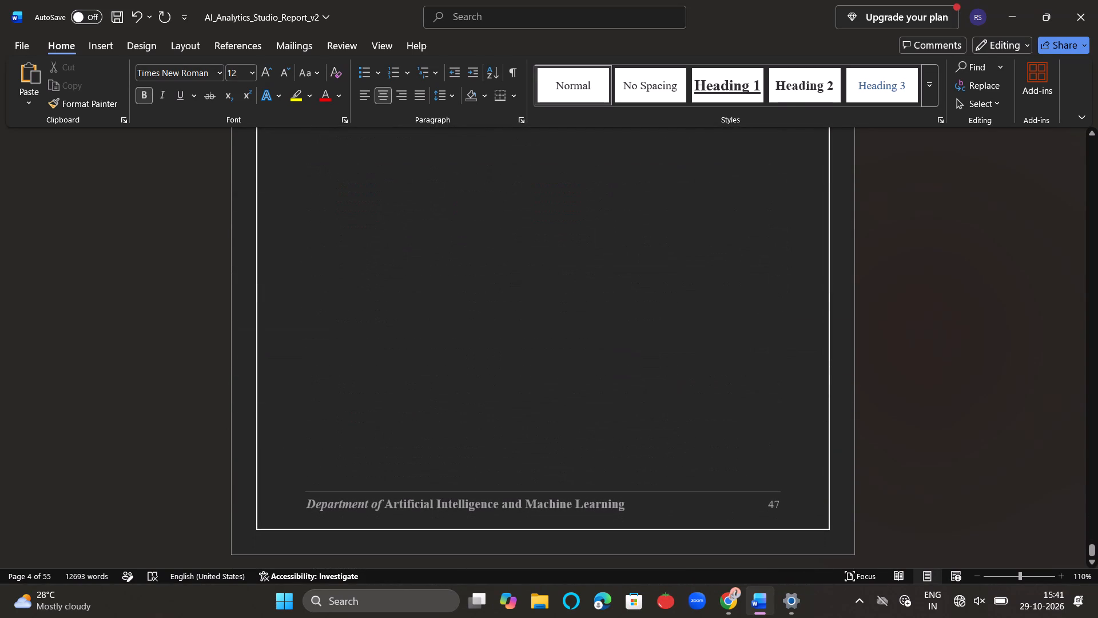
# Look back through the report from the references and chapters to the front pages.
pyautogui.scroll(2, 510, 367)
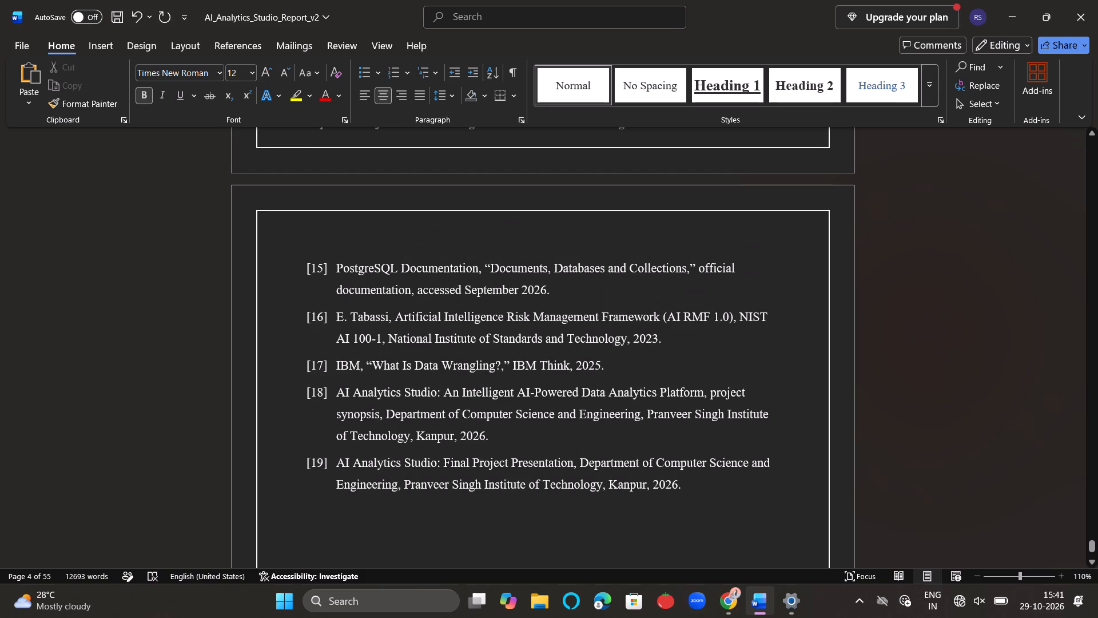
pyautogui.scroll(6, 510, 367)
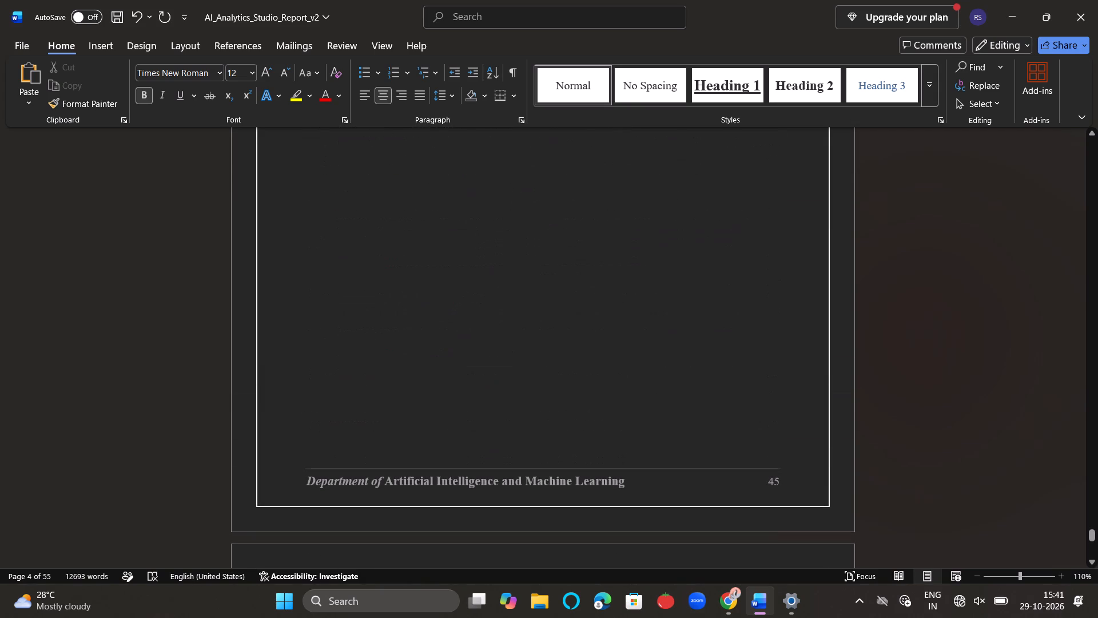
pyautogui.scroll(1, 510, 367)
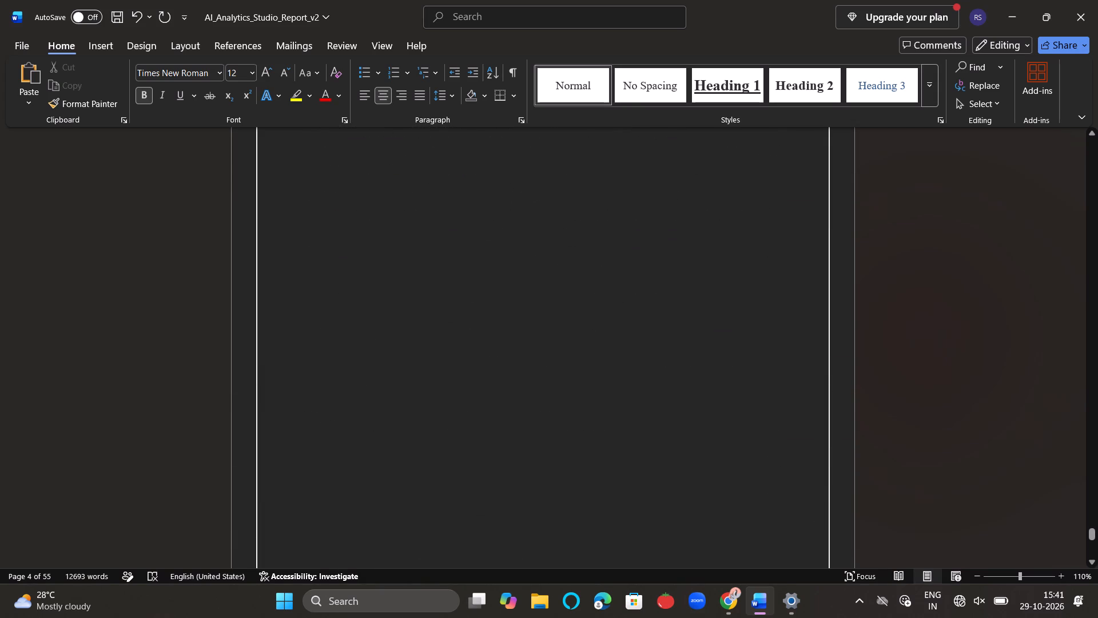
pyautogui.scroll(19, 510, 367)
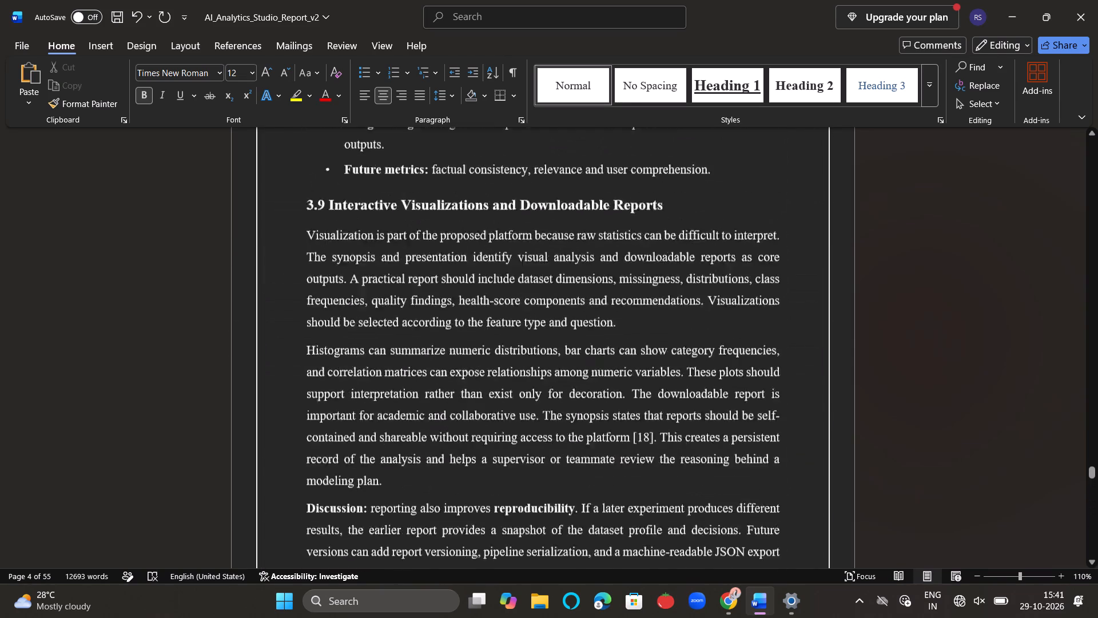
pyautogui.scroll(10, 510, 367)
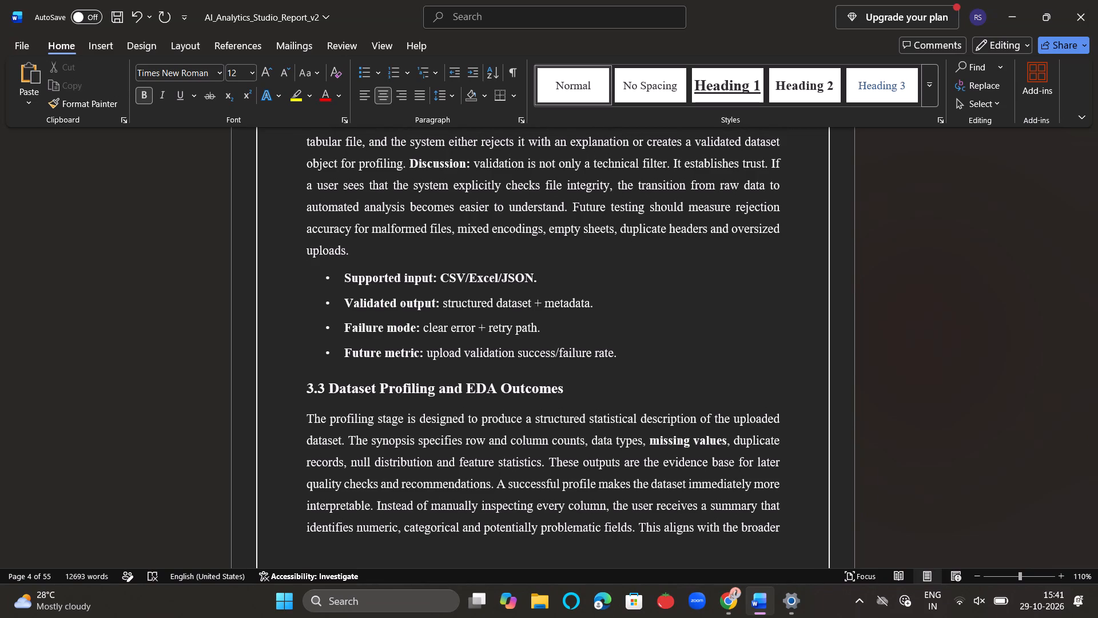
pyautogui.scroll(20, 510, 367)
pyautogui.scroll(20, 510, 367)
pyautogui.scroll(18, 510, 367)
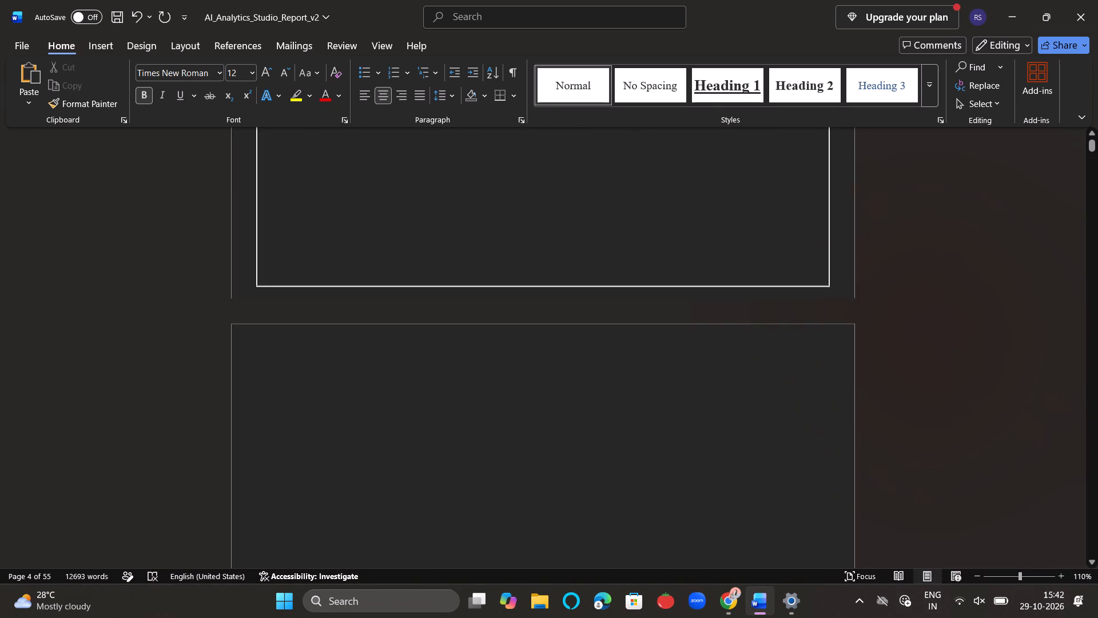
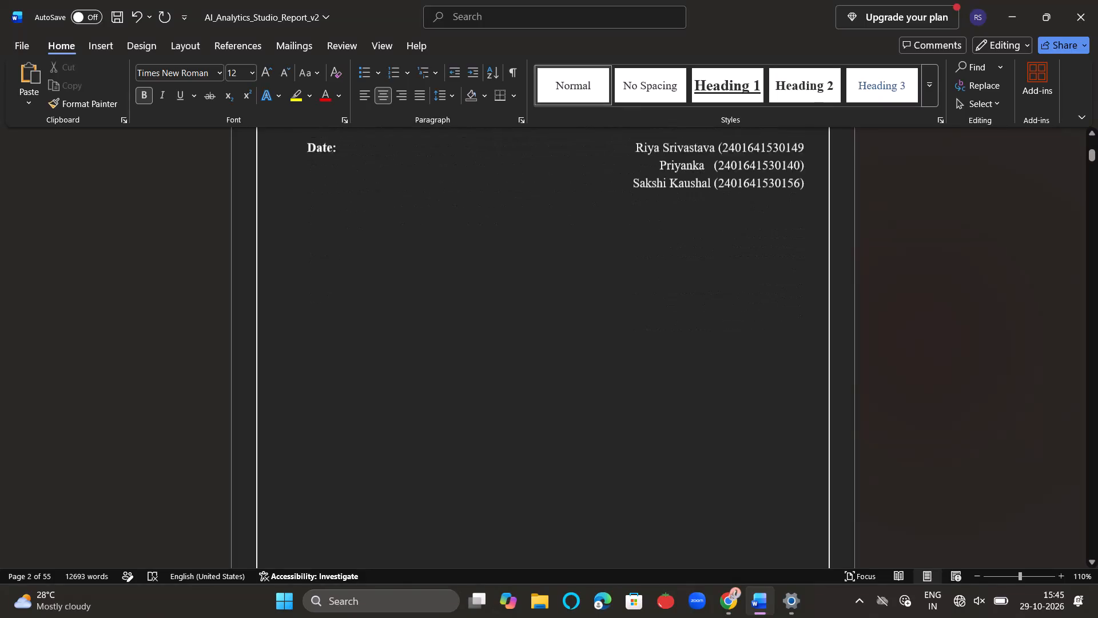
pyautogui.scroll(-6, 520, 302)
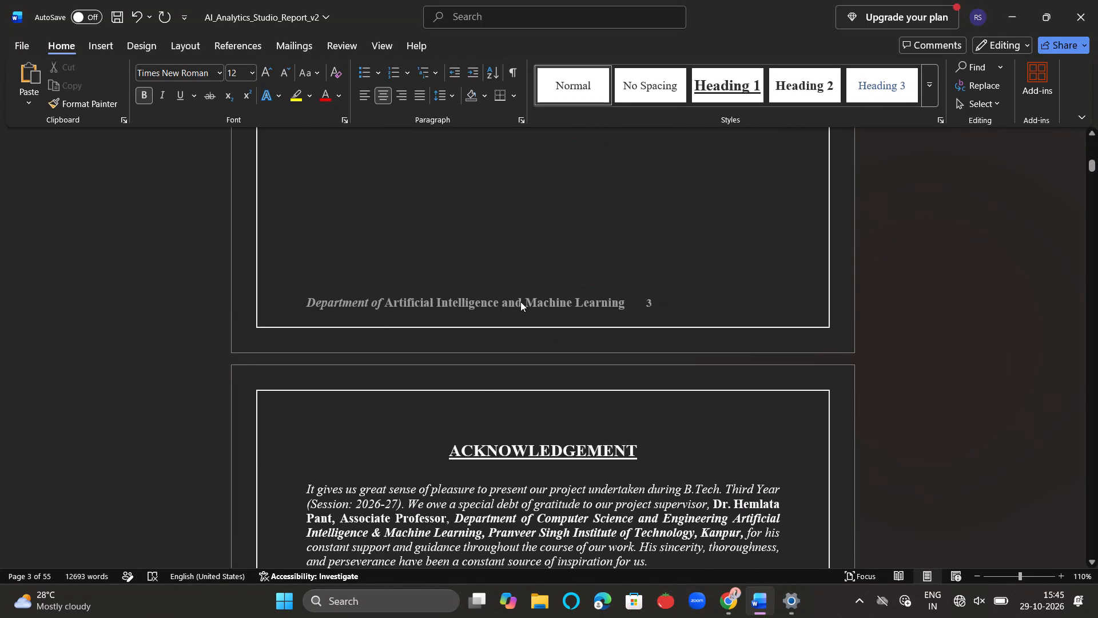
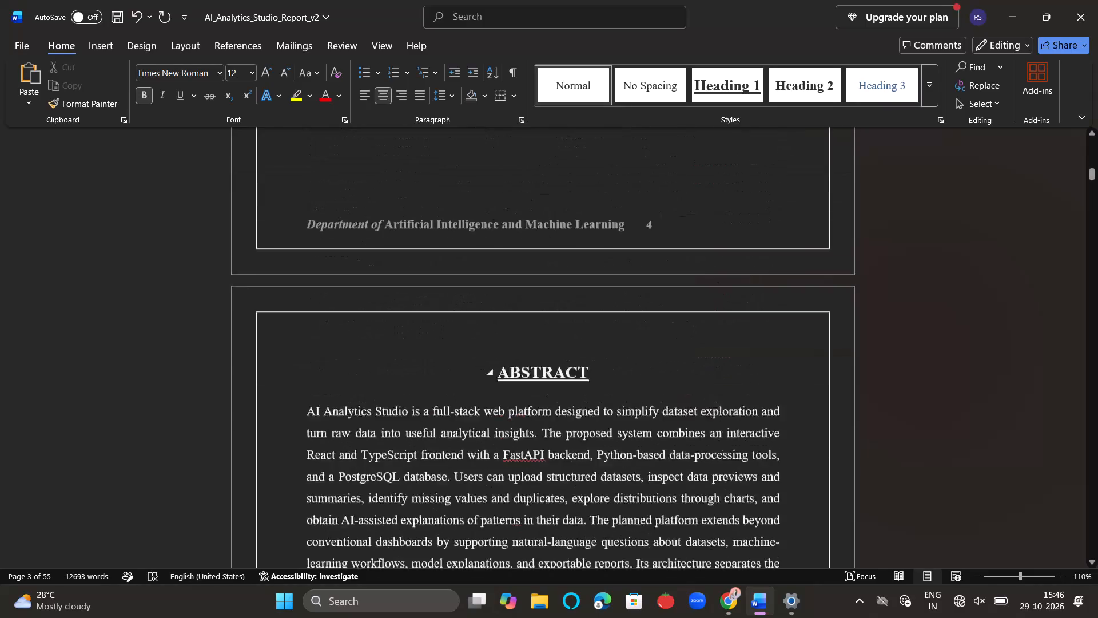
# Check the acknowledgement signatures and title page details, and skim the report through to the closing references.
pyautogui.scroll(5, 520, 302)
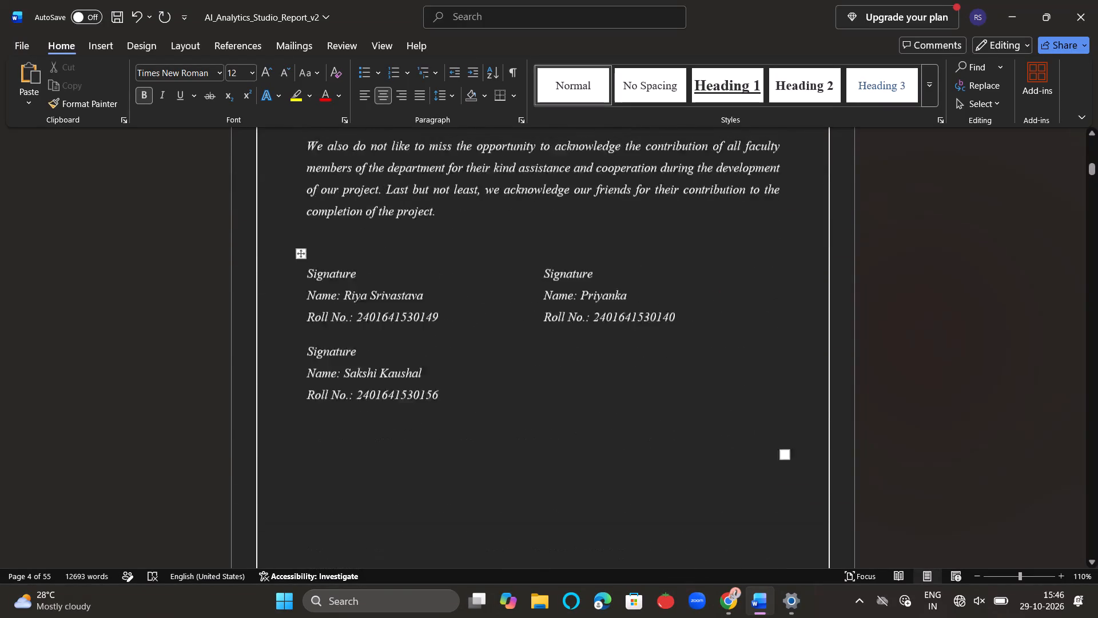
pyautogui.scroll(5, 520, 302)
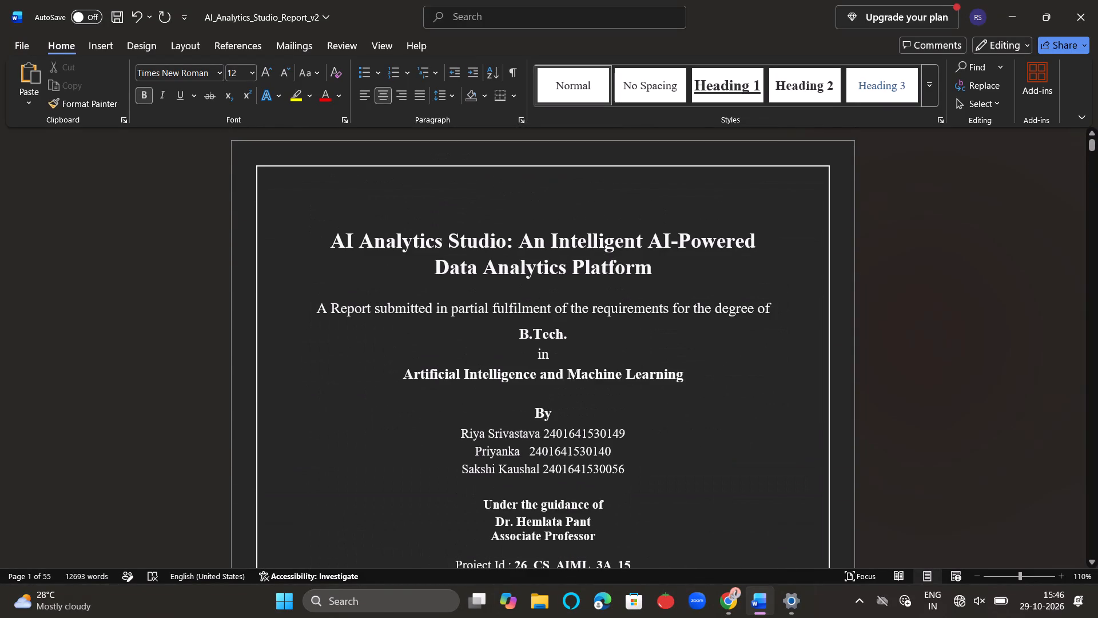
pyautogui.scroll(-19, 520, 302)
pyautogui.scroll(-14, 520, 302)
pyautogui.scroll(3, 520, 302)
pyautogui.keyDown('ctrl'); pyautogui.scroll(-1, 520, 302); pyautogui.keyUp('ctrl')
pyautogui.scroll(1, 520, 302)
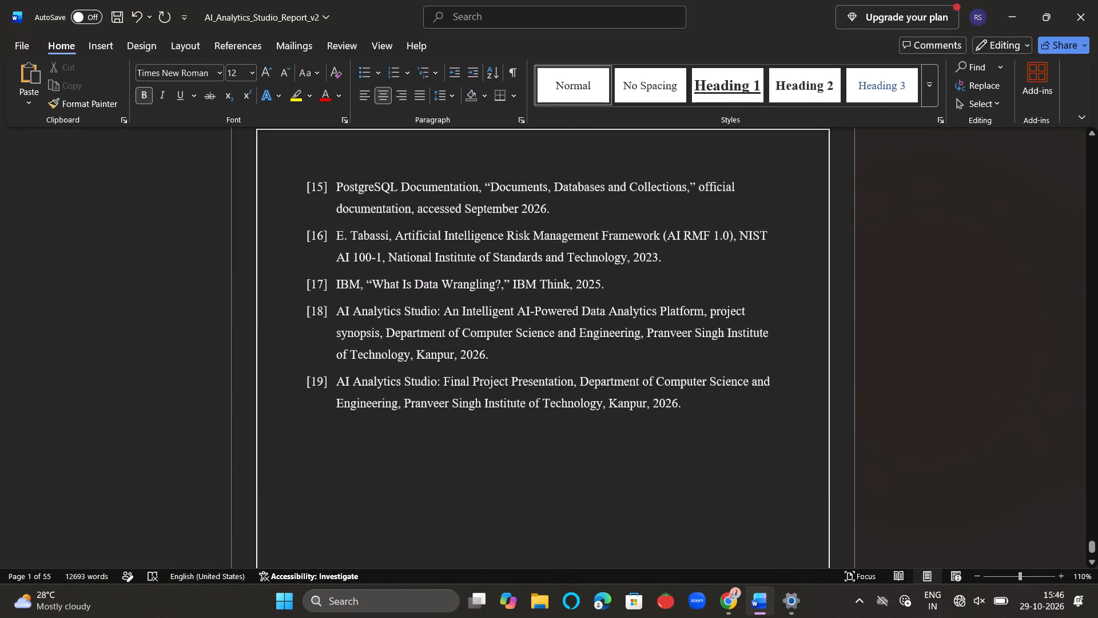
# Review the report's body backwards from the references, through the chapter 3 outcomes to section 2.12 on data cleaning and preprocessing.
pyautogui.scroll(20, 520, 302)
pyautogui.scroll(1, 520, 302)
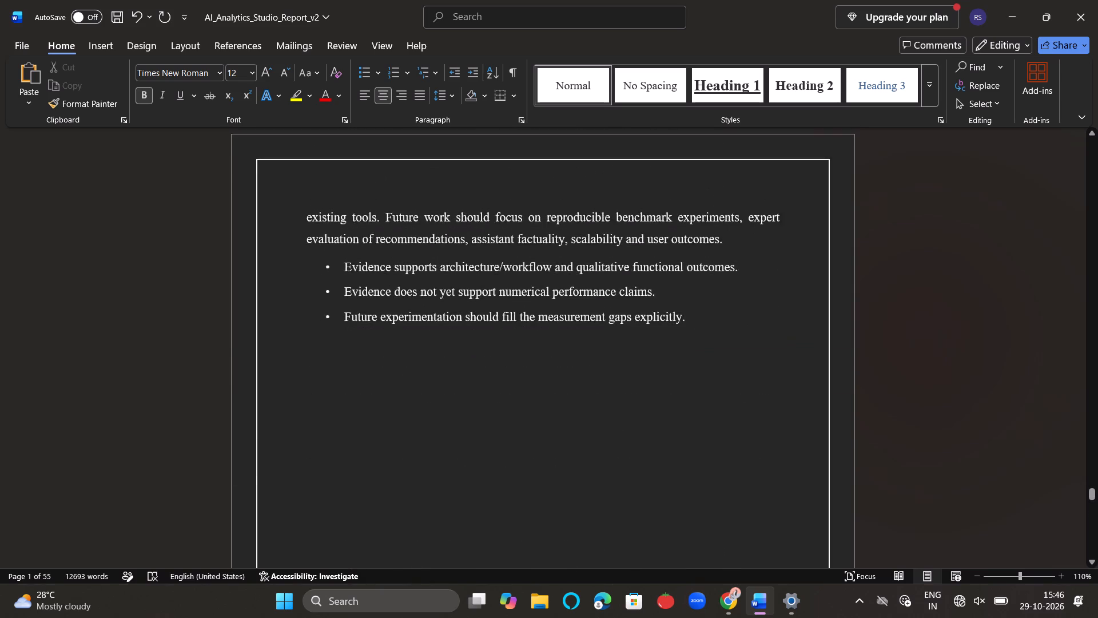
pyautogui.scroll(12, 520, 302)
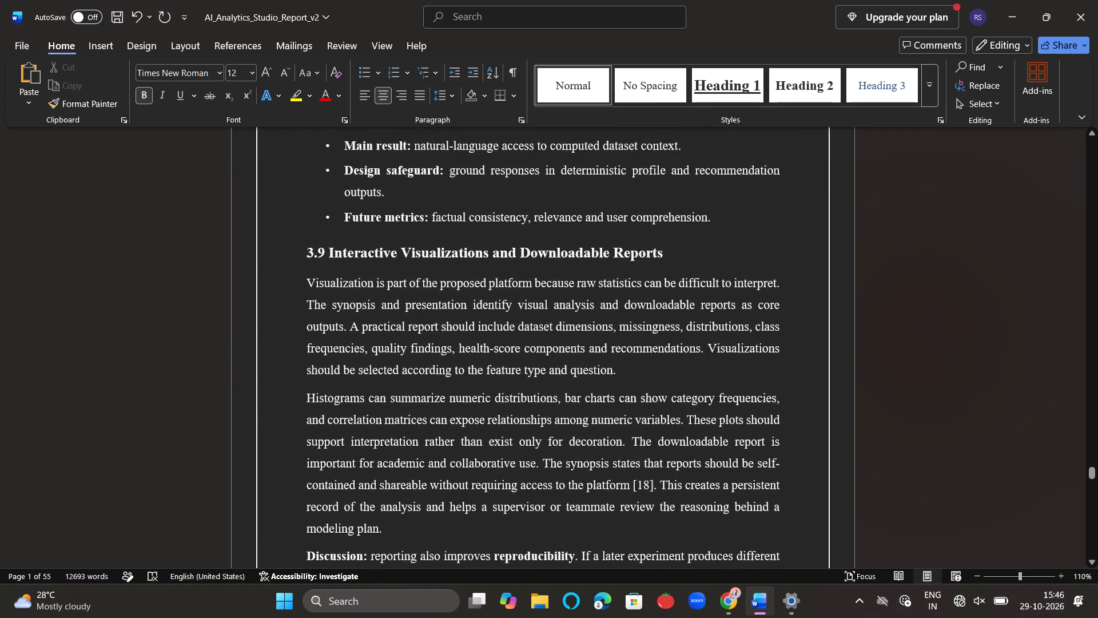
pyautogui.scroll(16, 520, 302)
pyautogui.scroll(5, 520, 302)
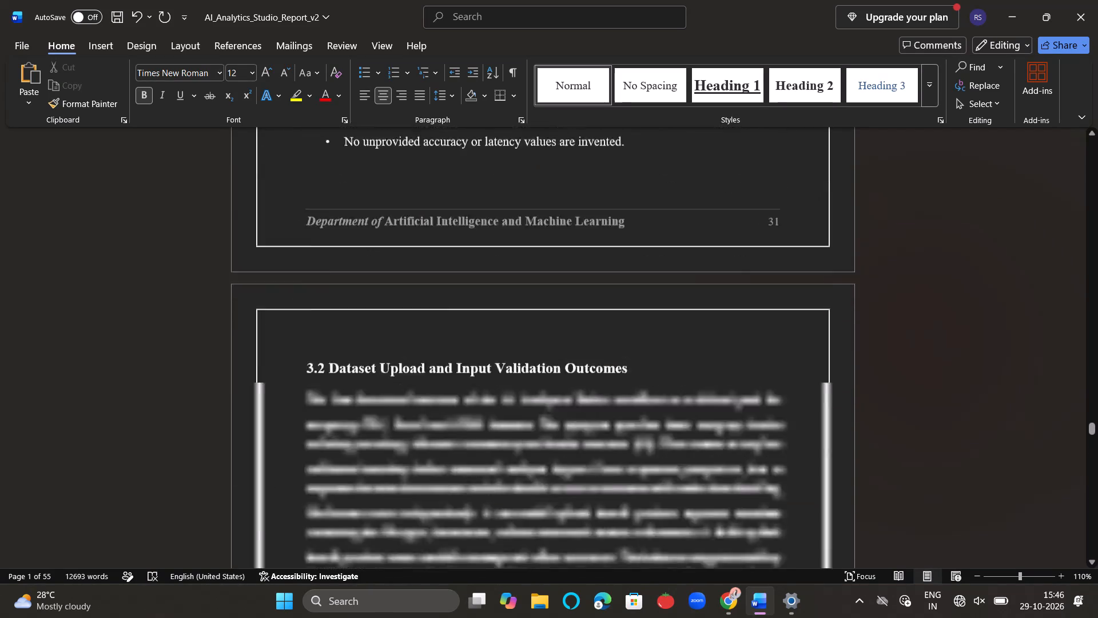
pyautogui.scroll(5, 520, 302)
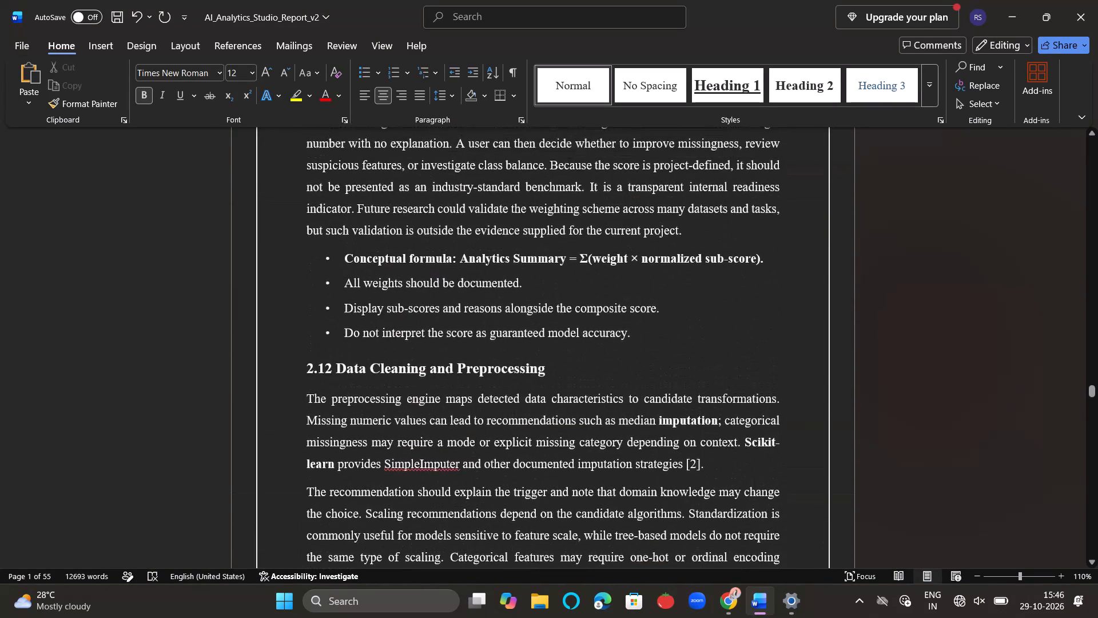
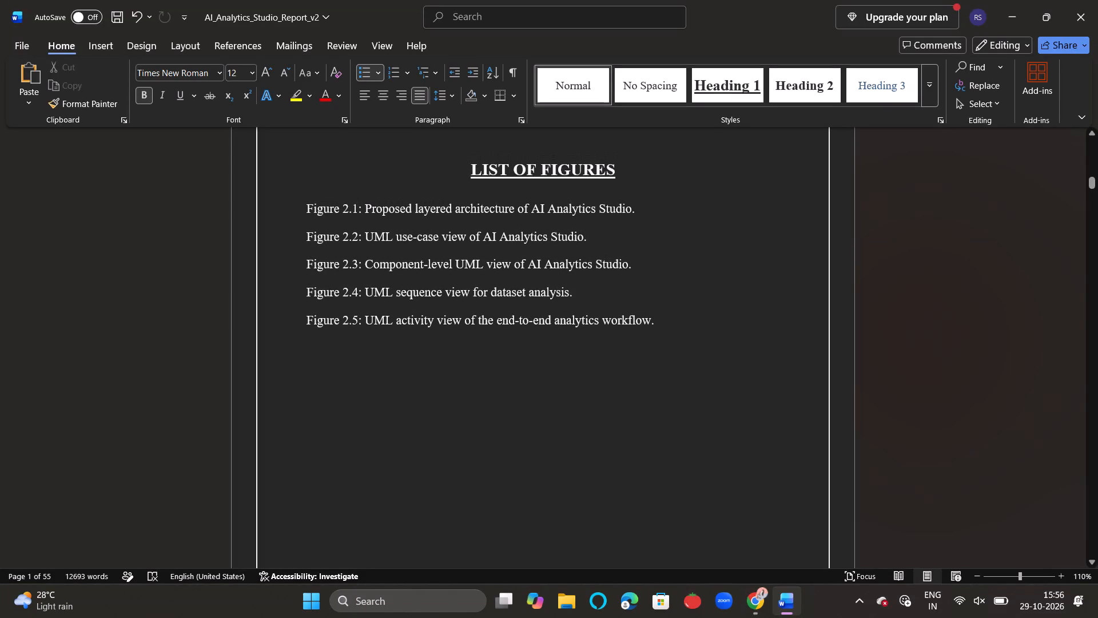
# Review the List of Figures, the List of Tables and the contents table with its page numbers, up to the start of Chapter 1.
pyautogui.scroll(1, 486, 252)
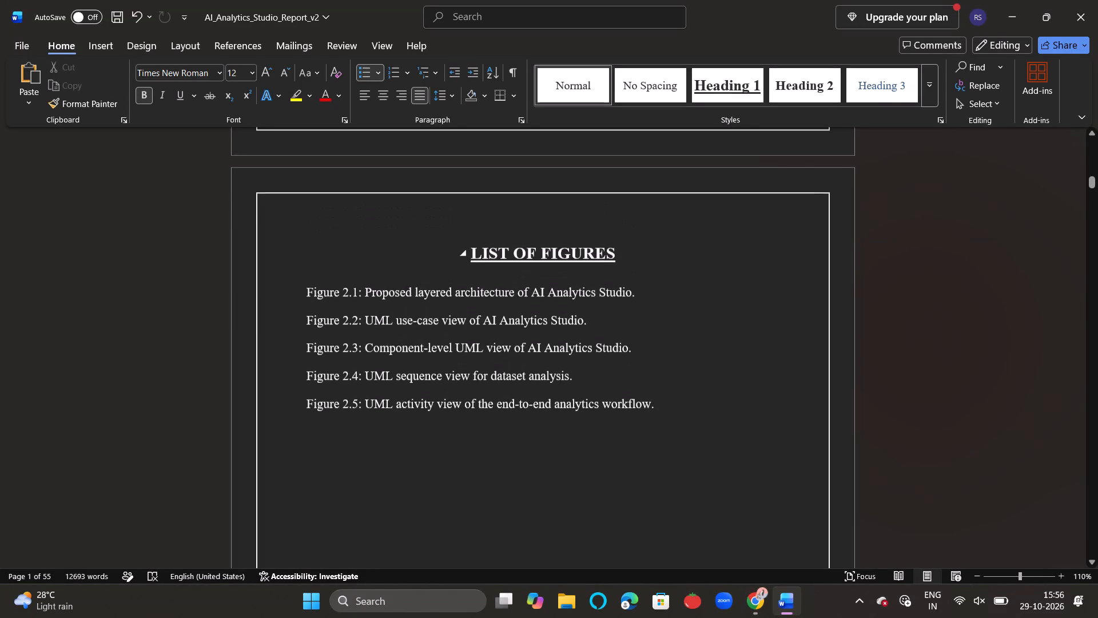
pyautogui.scroll(-2, 486, 252)
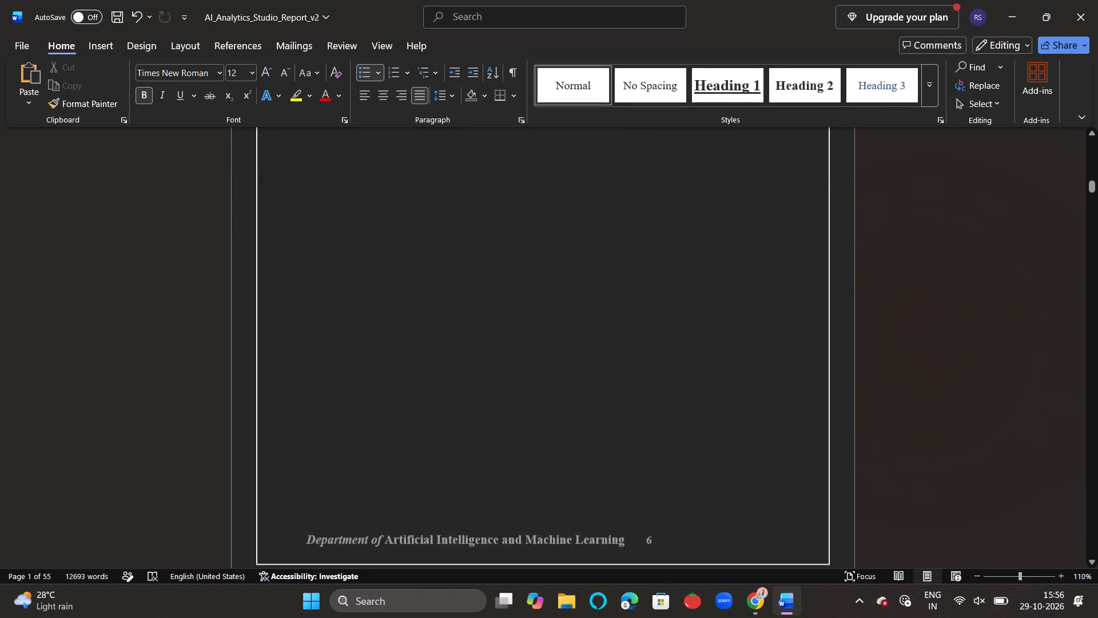
pyautogui.scroll(-3, 486, 252)
pyautogui.scroll(1, 486, 252)
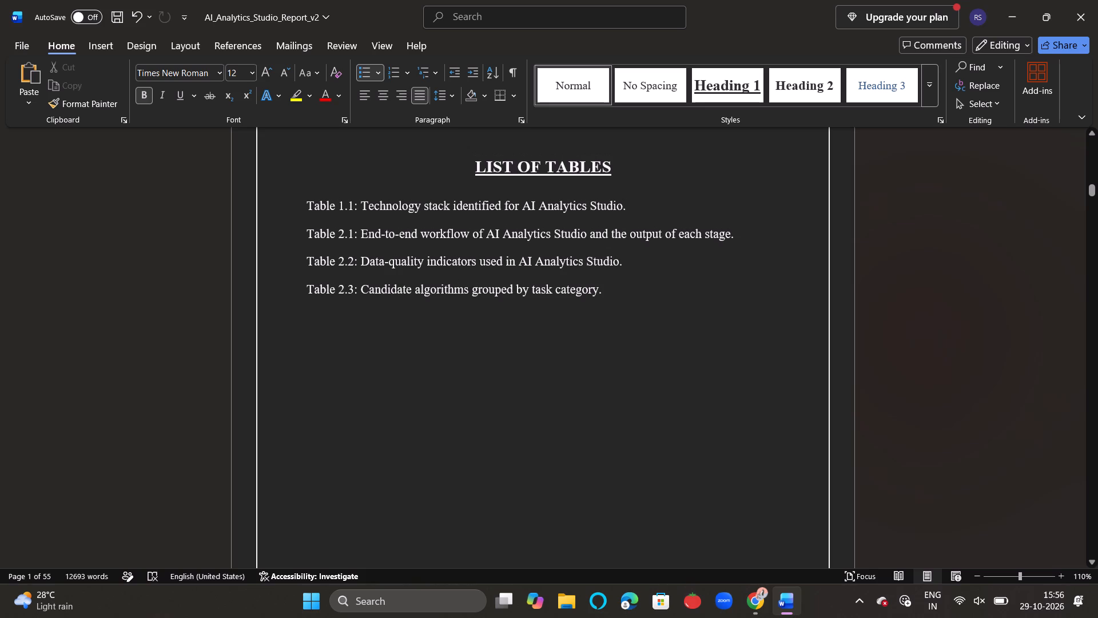
pyautogui.scroll(-6, 486, 252)
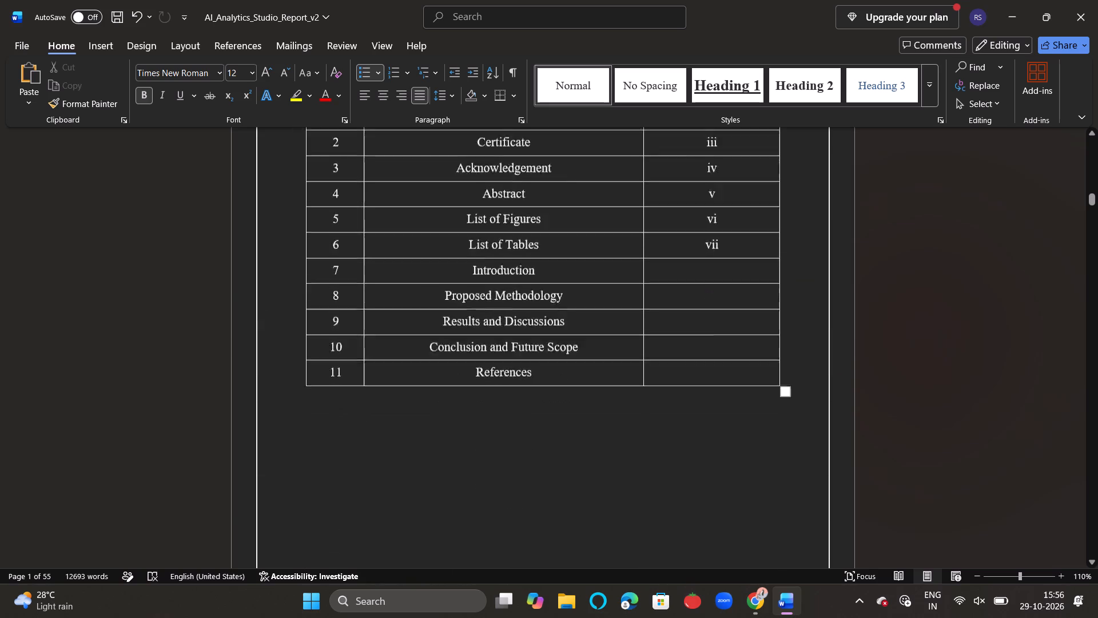
pyautogui.scroll(-3, 486, 252)
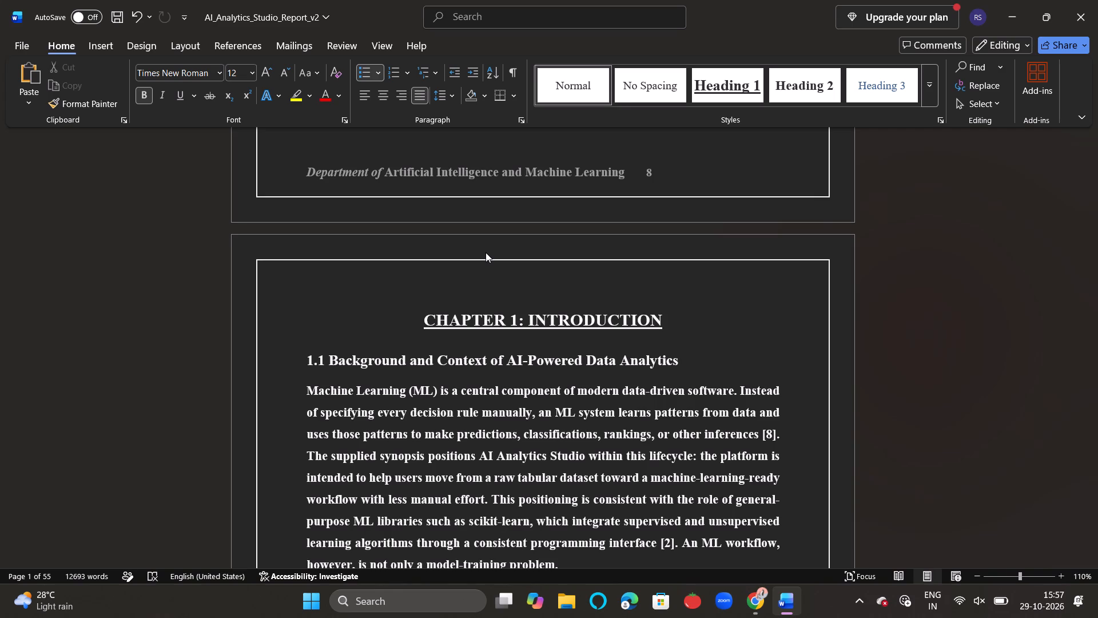
# Review Chapter 1 from section 1.1 on background and context through Table 1.1 to section 1.7 on project objectives and expected outcomes.
pyautogui.scroll(-11, 486, 252)
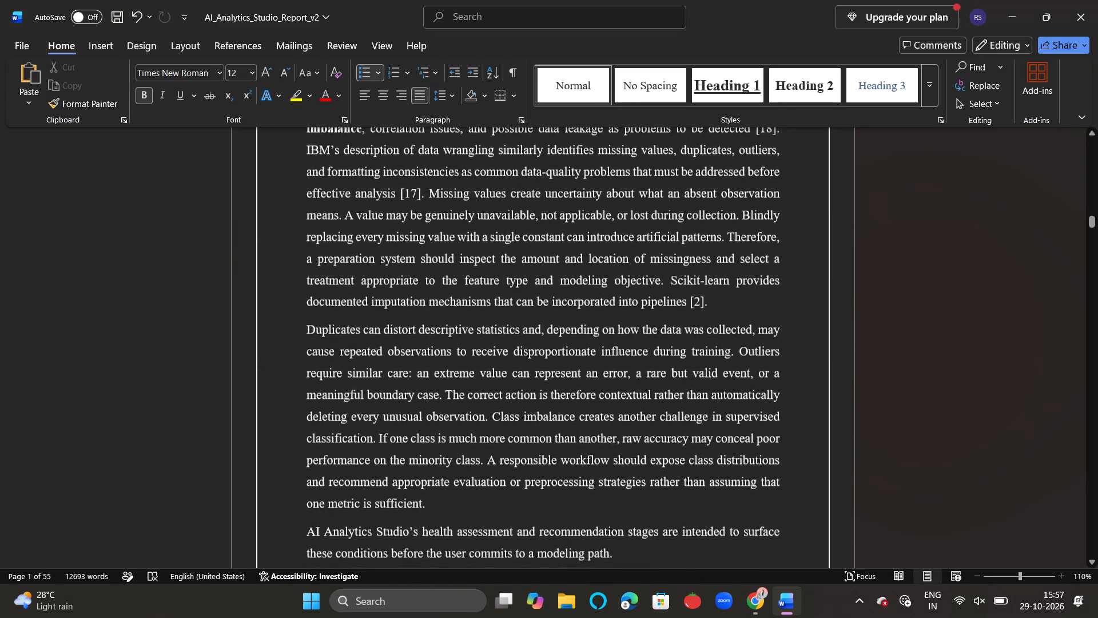
pyautogui.scroll(-11, 486, 252)
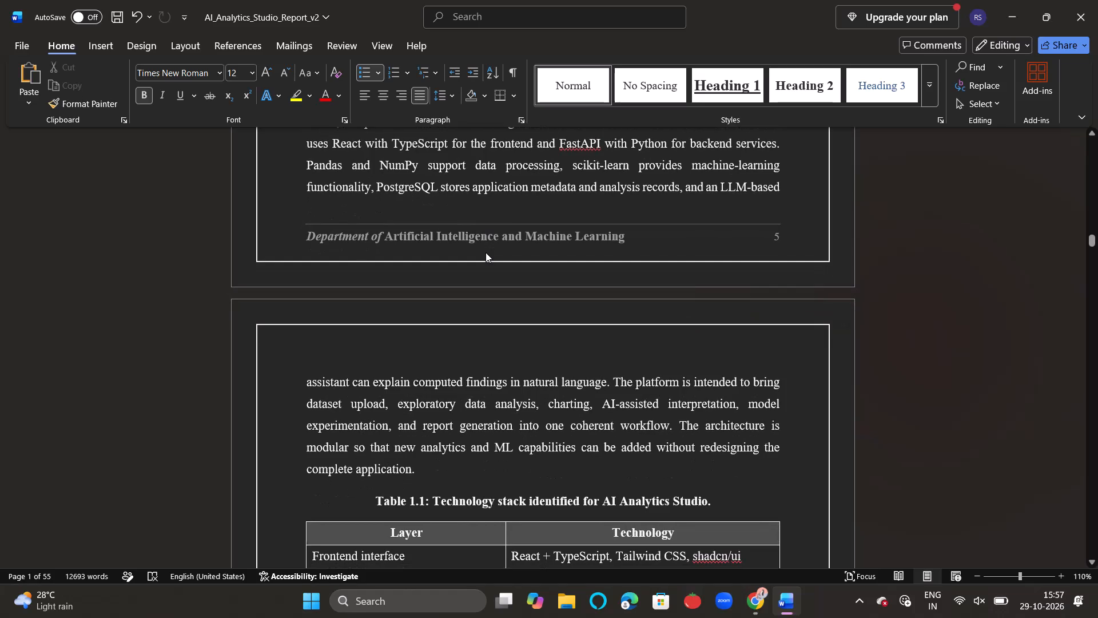
pyautogui.scroll(-8, 486, 252)
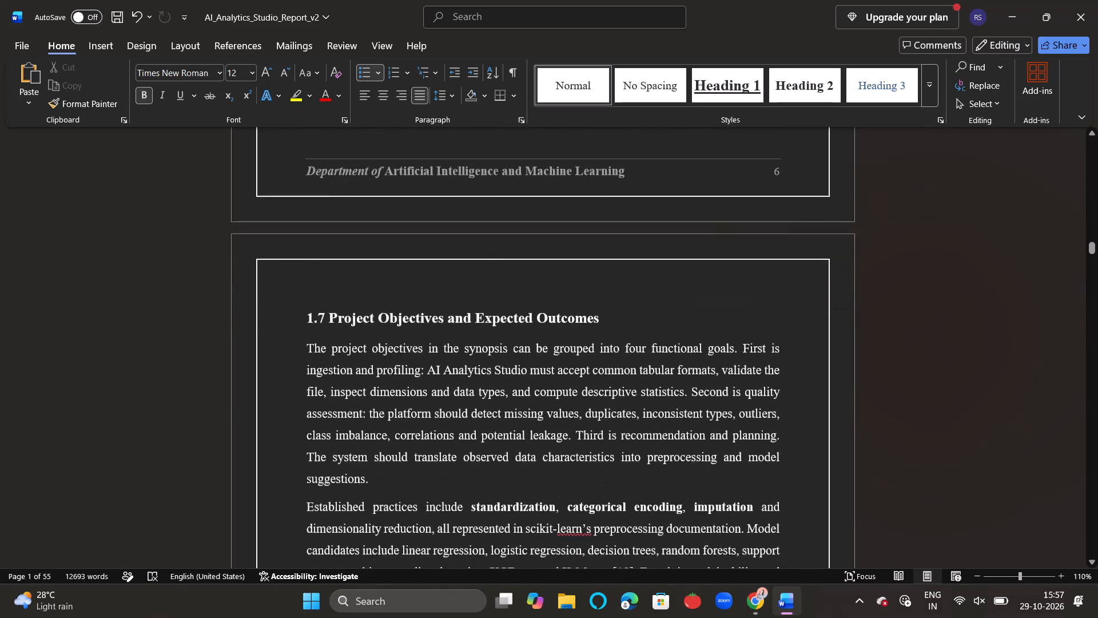
pyautogui.scroll(-1, 486, 252)
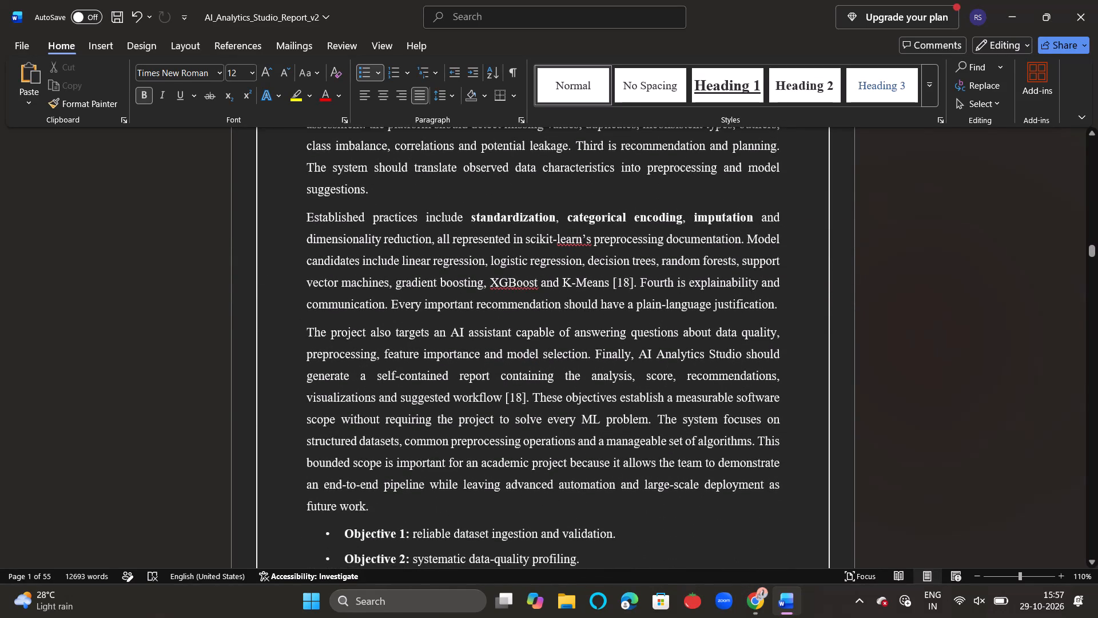
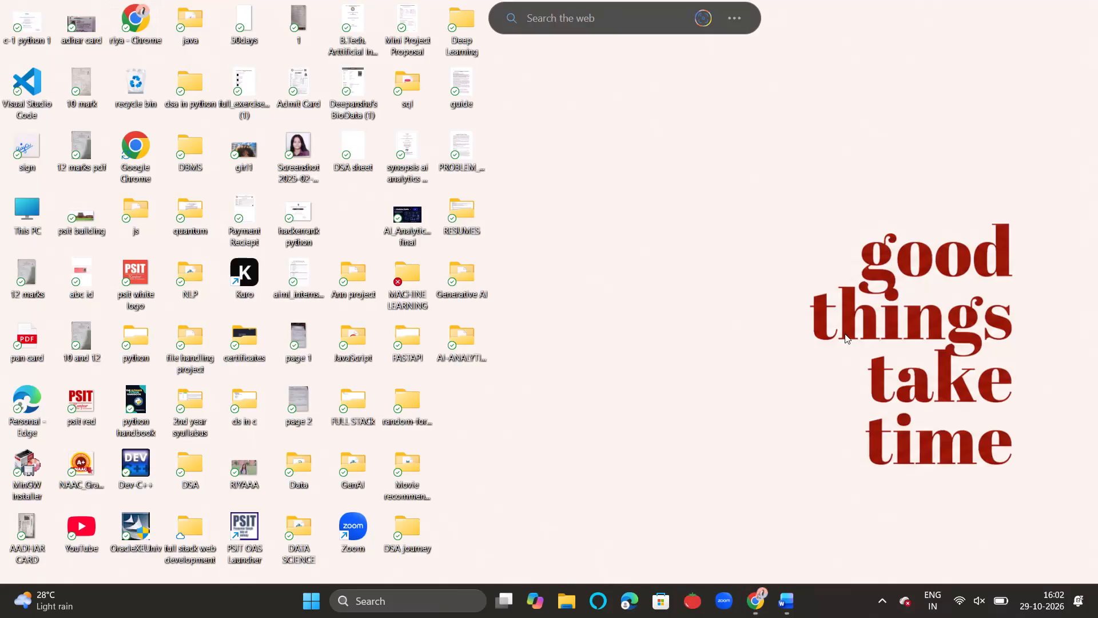
# Close the report document and save its changes to AI_Analytics_Studio_Report_v2 in the Downloads folder.
pyautogui.click(1097, 0)
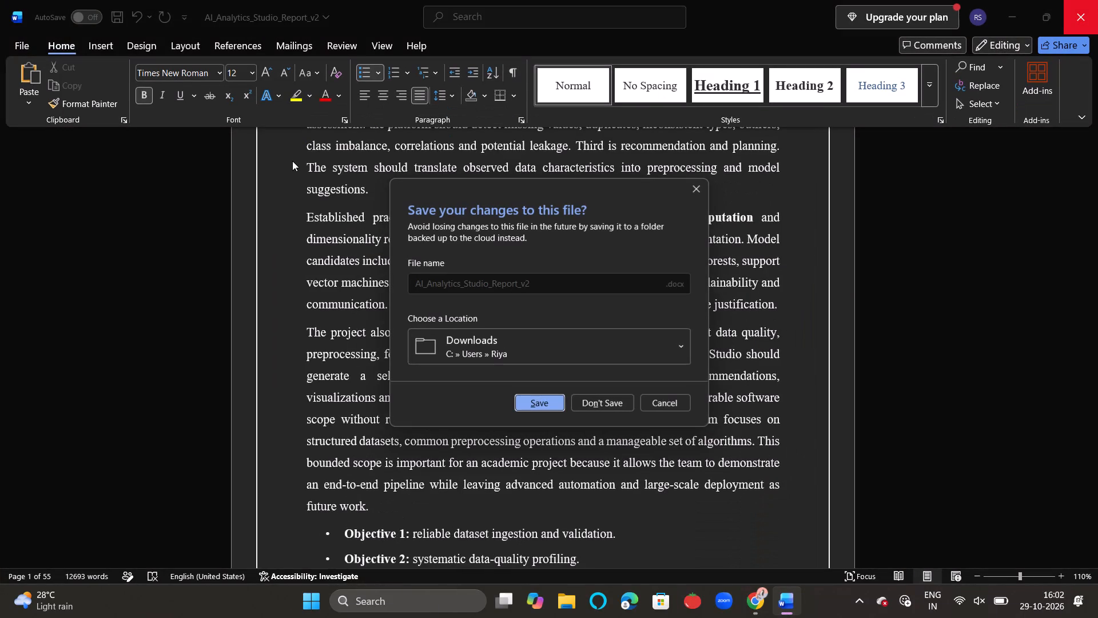
pyautogui.click(538, 397)
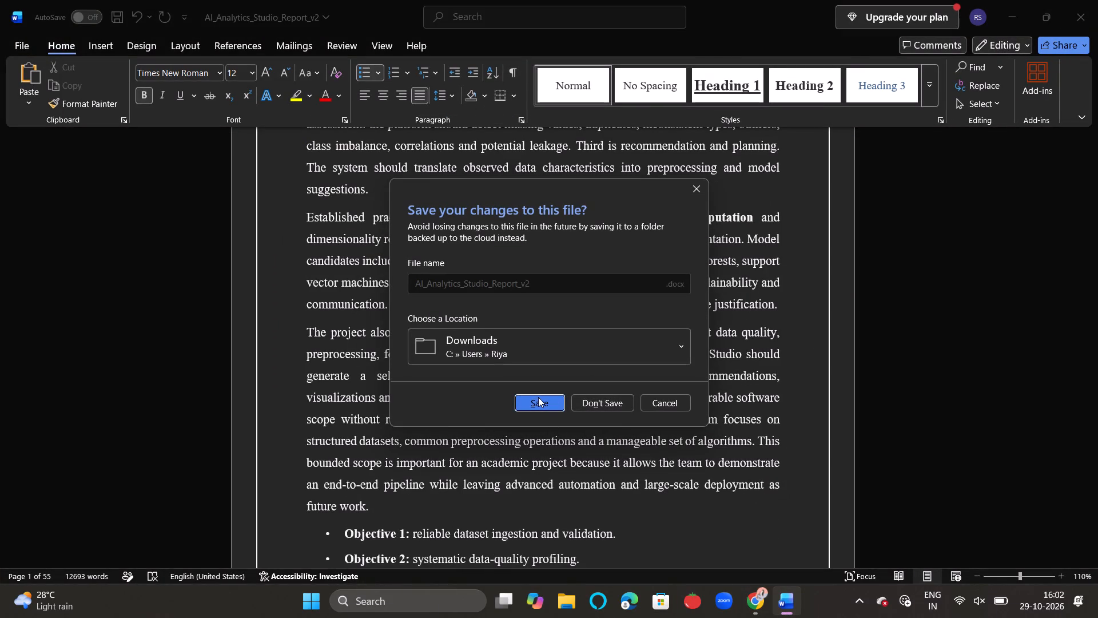
# Close the Google Chrome window.
pyautogui.click(1097, 0)
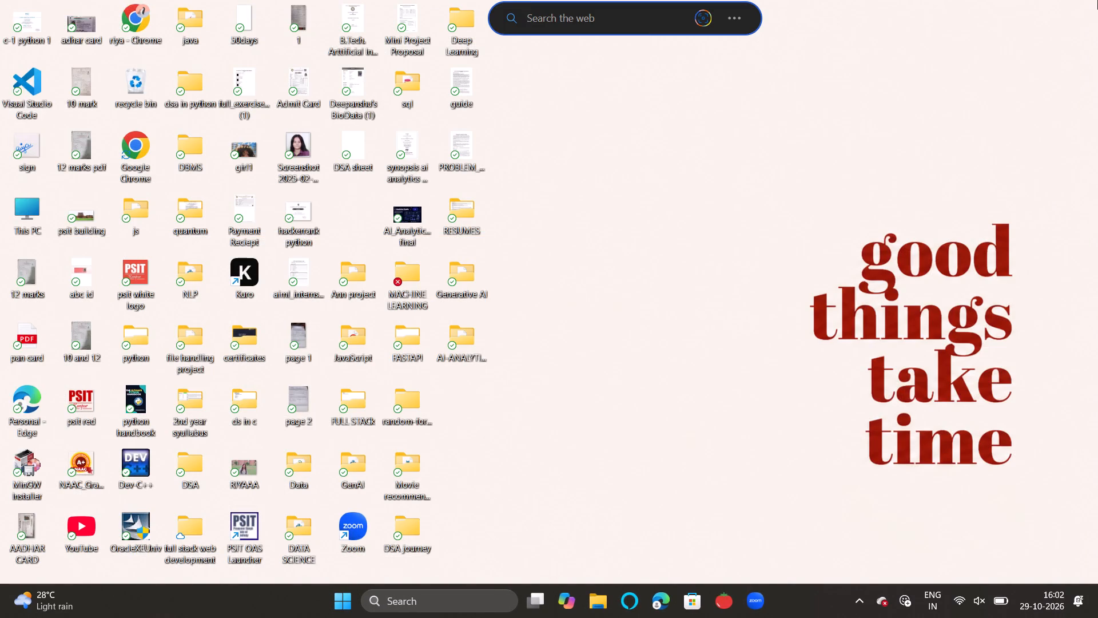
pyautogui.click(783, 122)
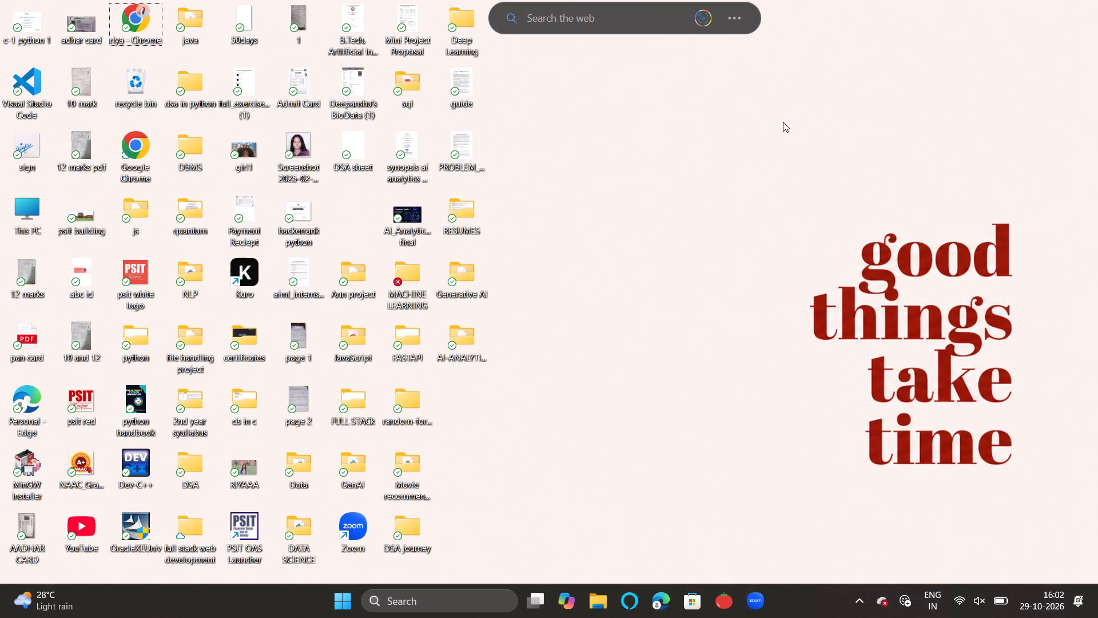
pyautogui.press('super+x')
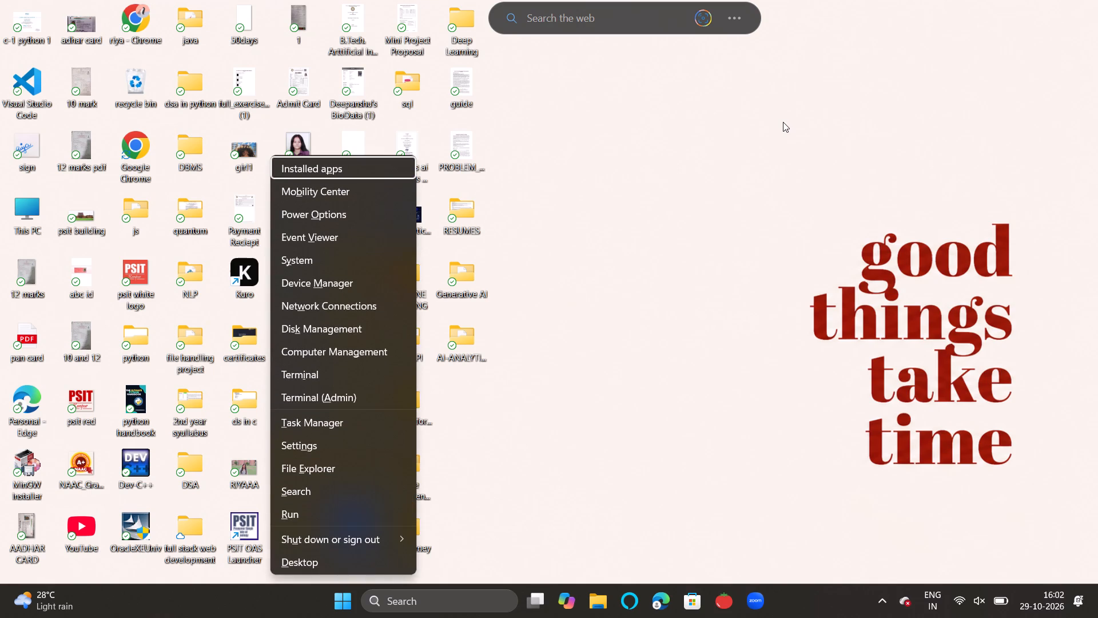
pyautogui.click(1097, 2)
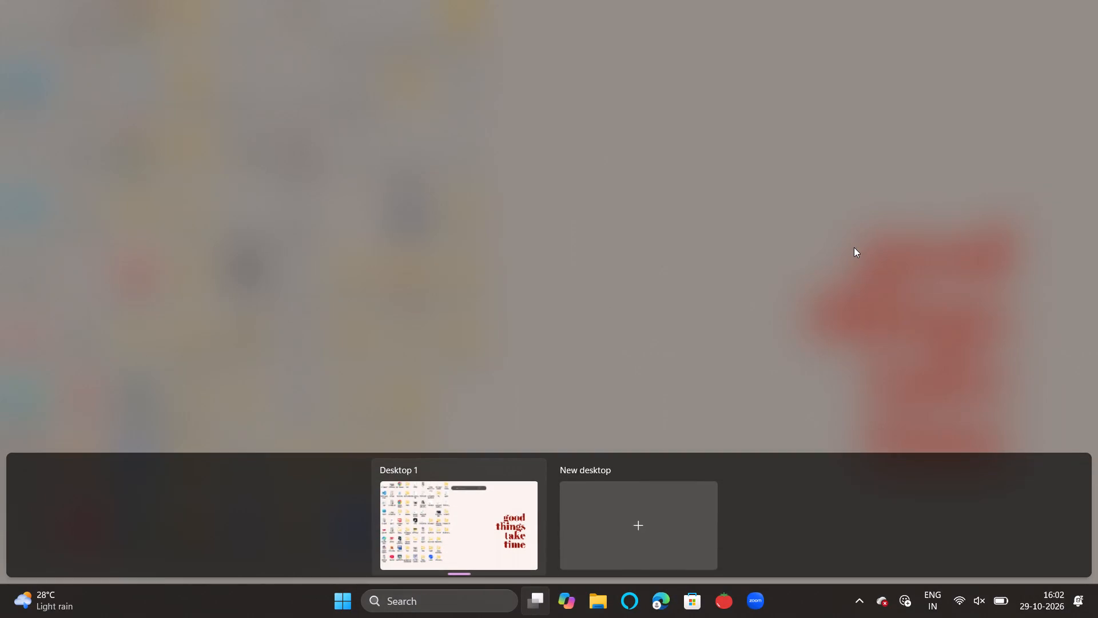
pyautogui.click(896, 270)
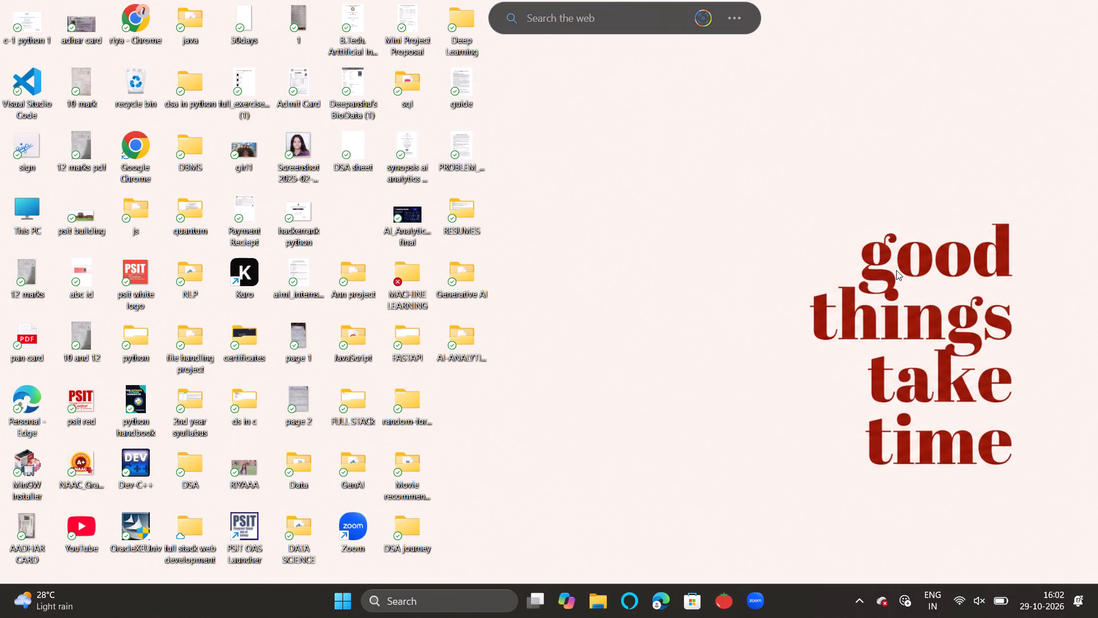